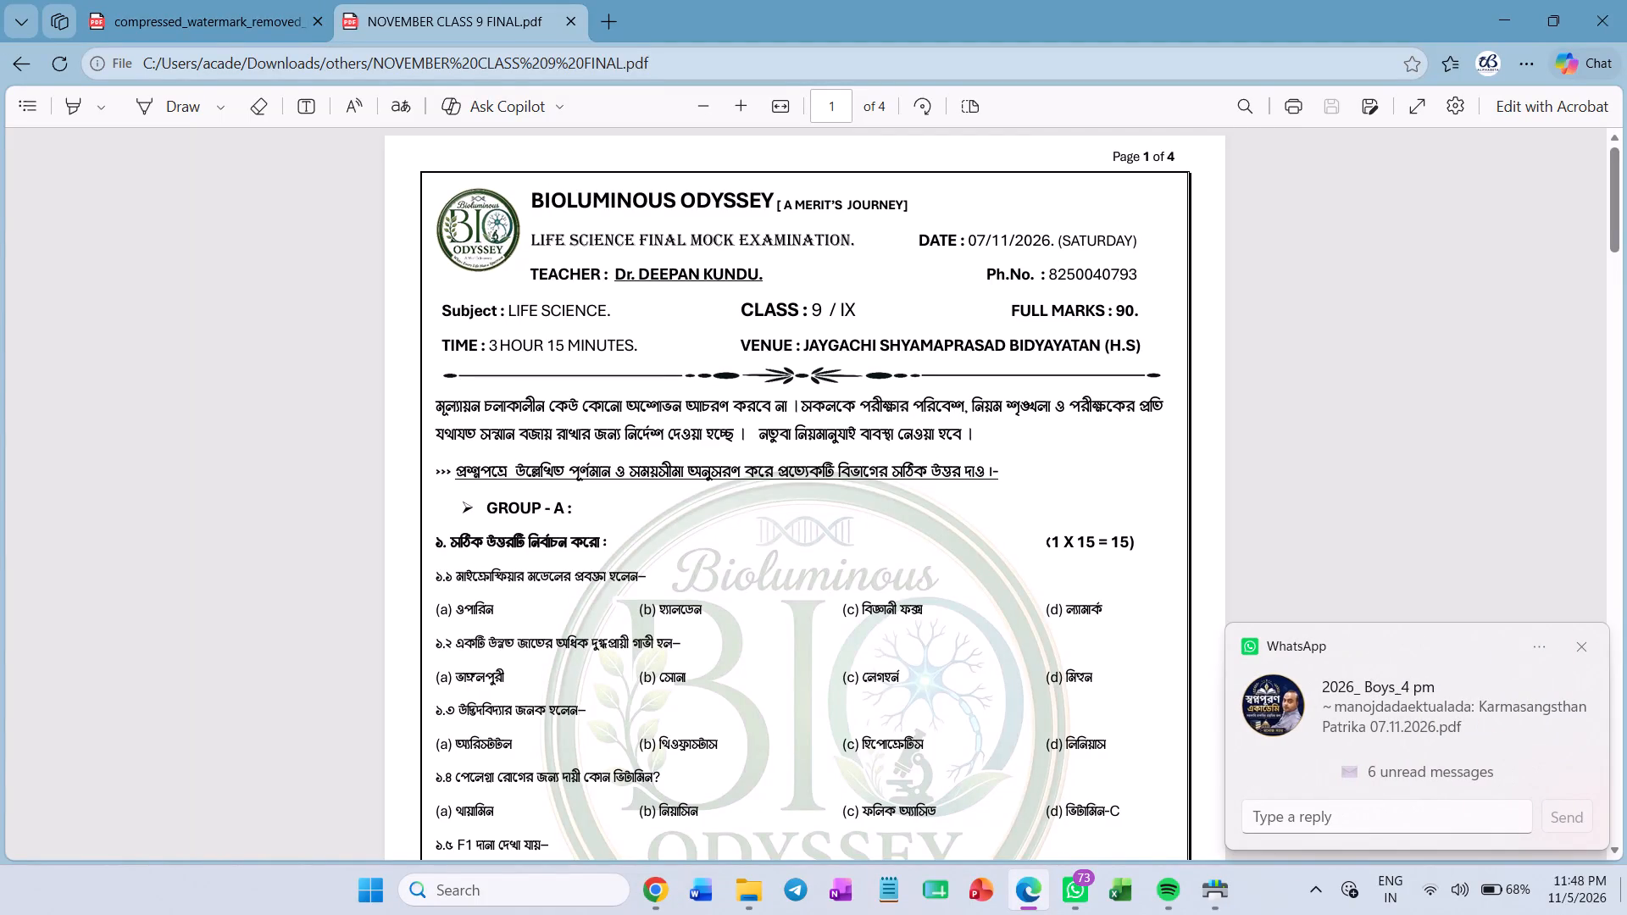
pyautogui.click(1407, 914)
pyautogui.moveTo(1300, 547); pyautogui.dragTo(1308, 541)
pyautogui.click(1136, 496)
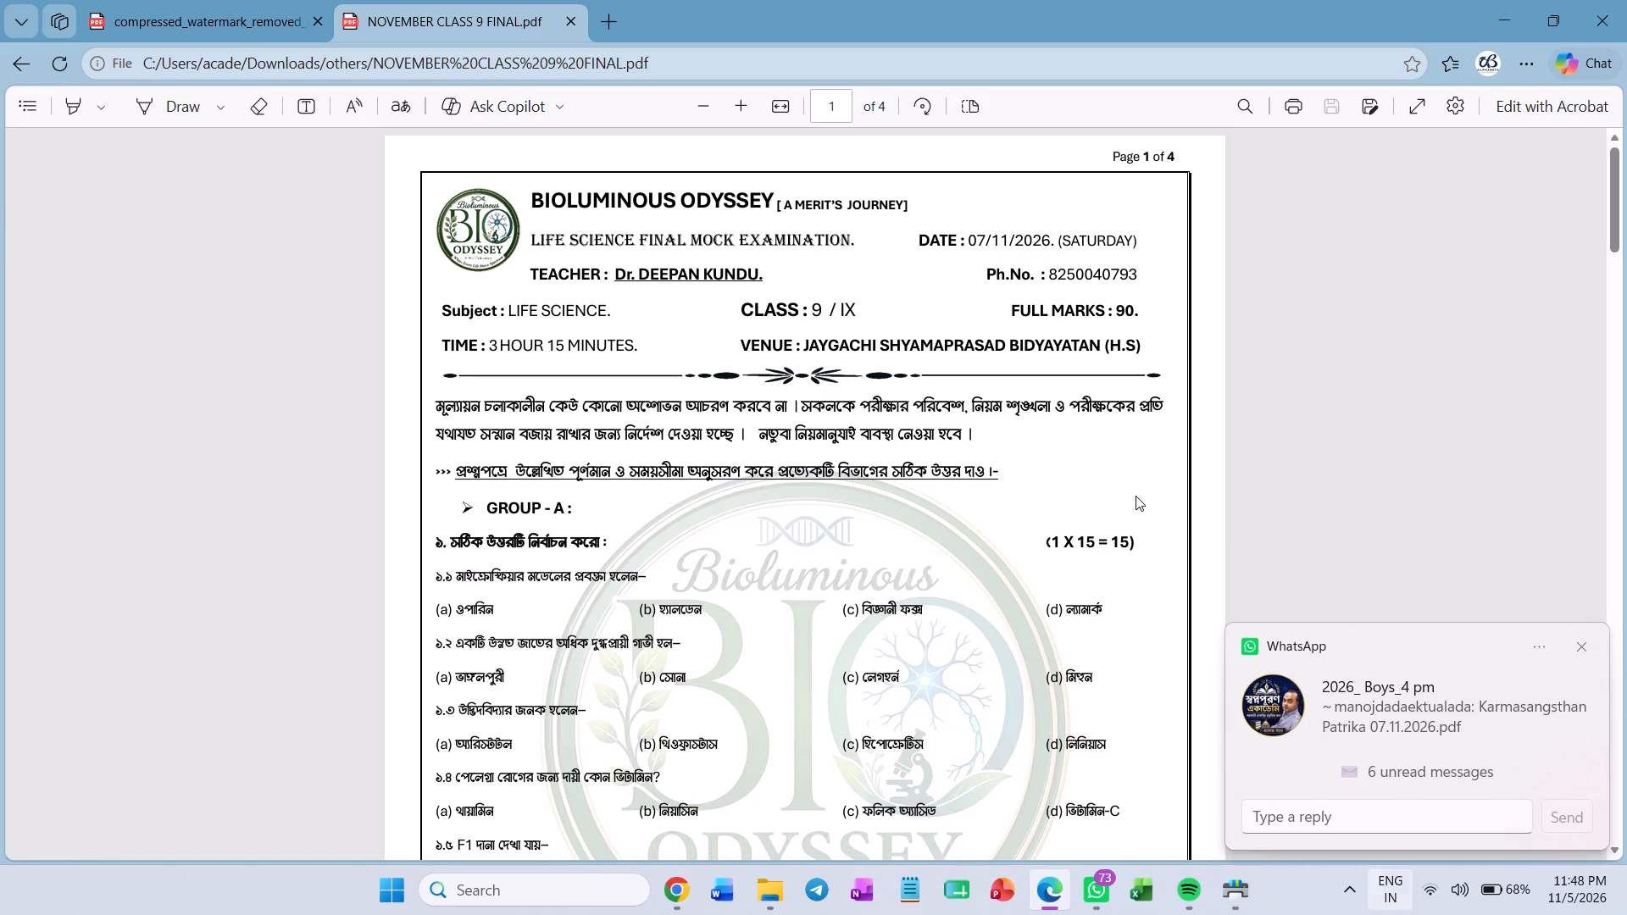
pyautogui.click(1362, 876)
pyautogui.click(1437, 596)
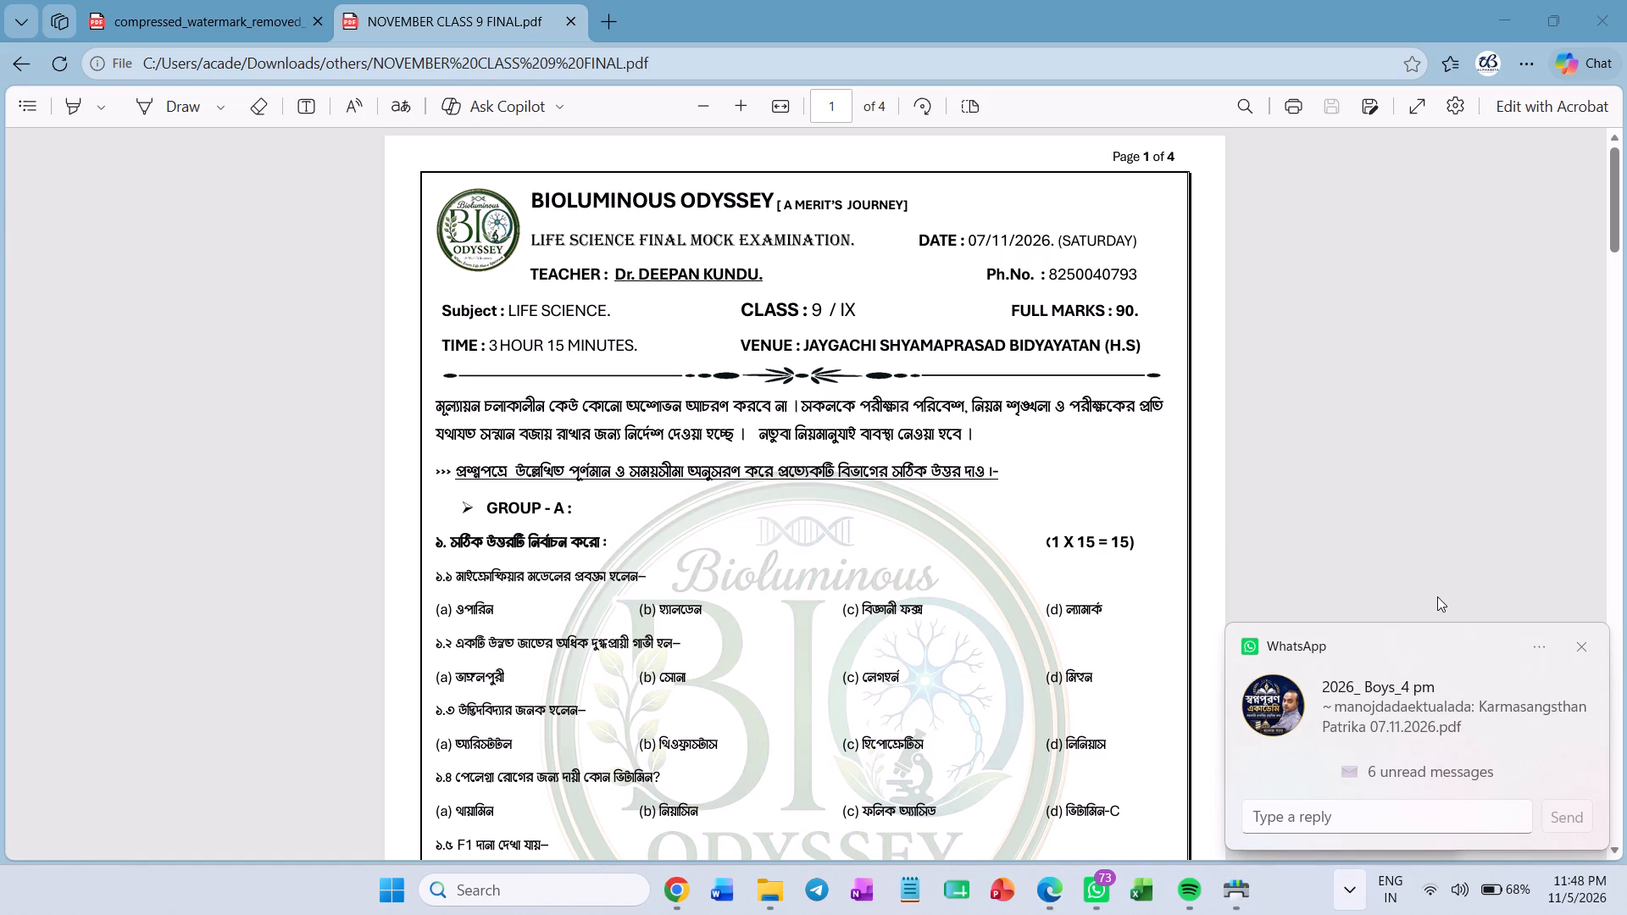
# Dismiss the WhatsApp message notification covering the exam paper PDF.
pyautogui.click(1585, 640)
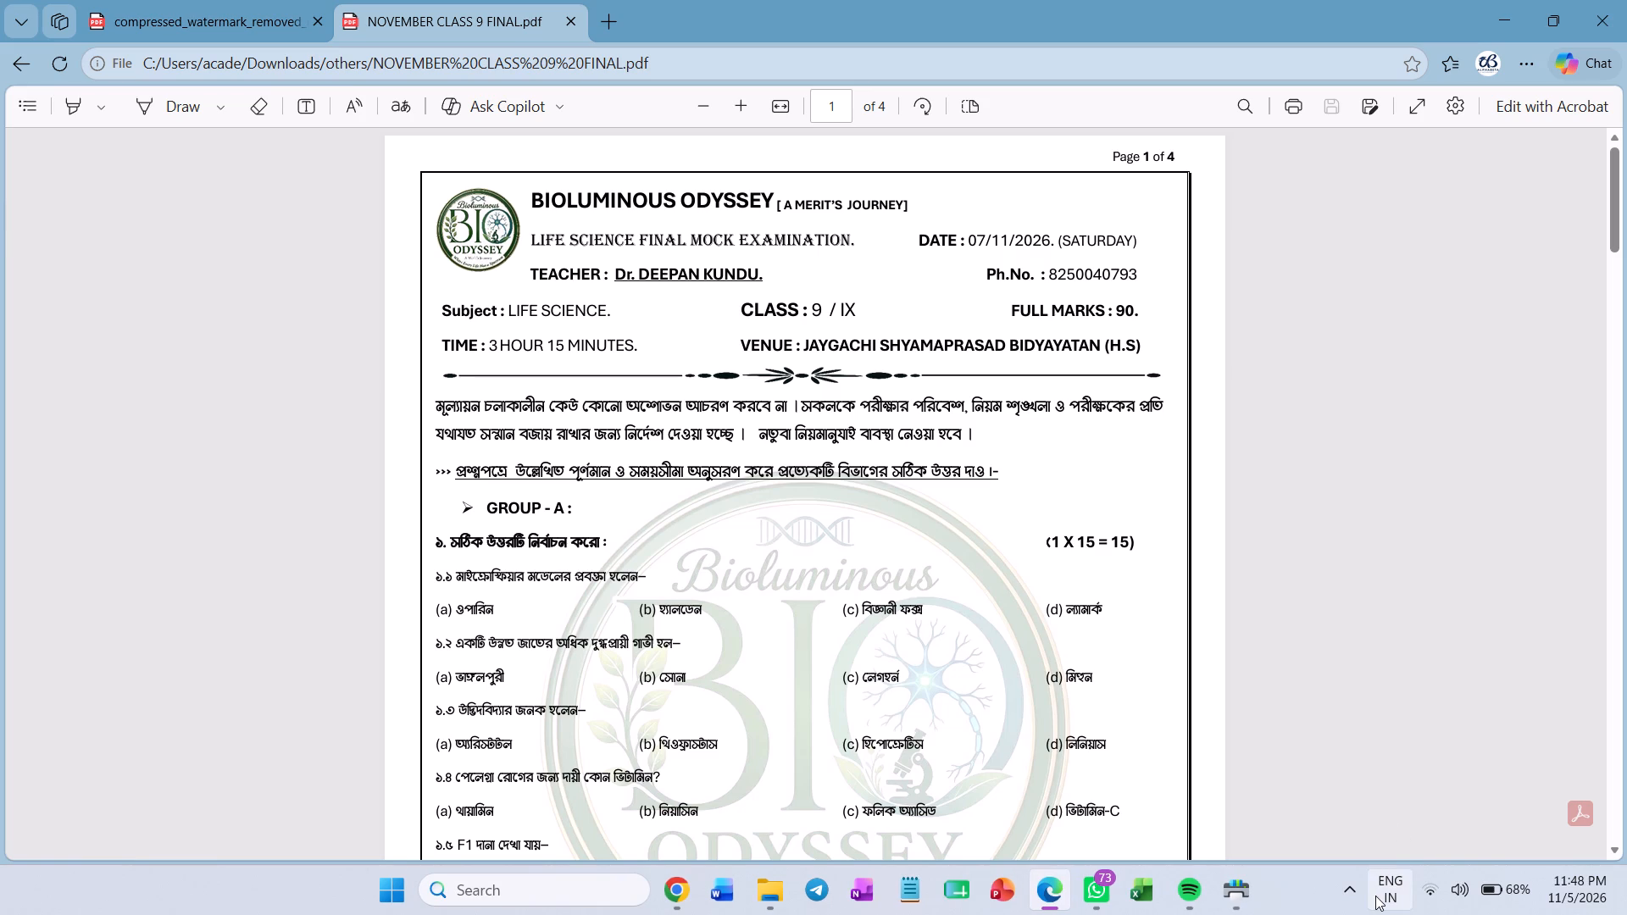
# Start a print job for the class 9 exam PDF and set it to 5 copies.
pyautogui.hotkey('ctrl', 'p')
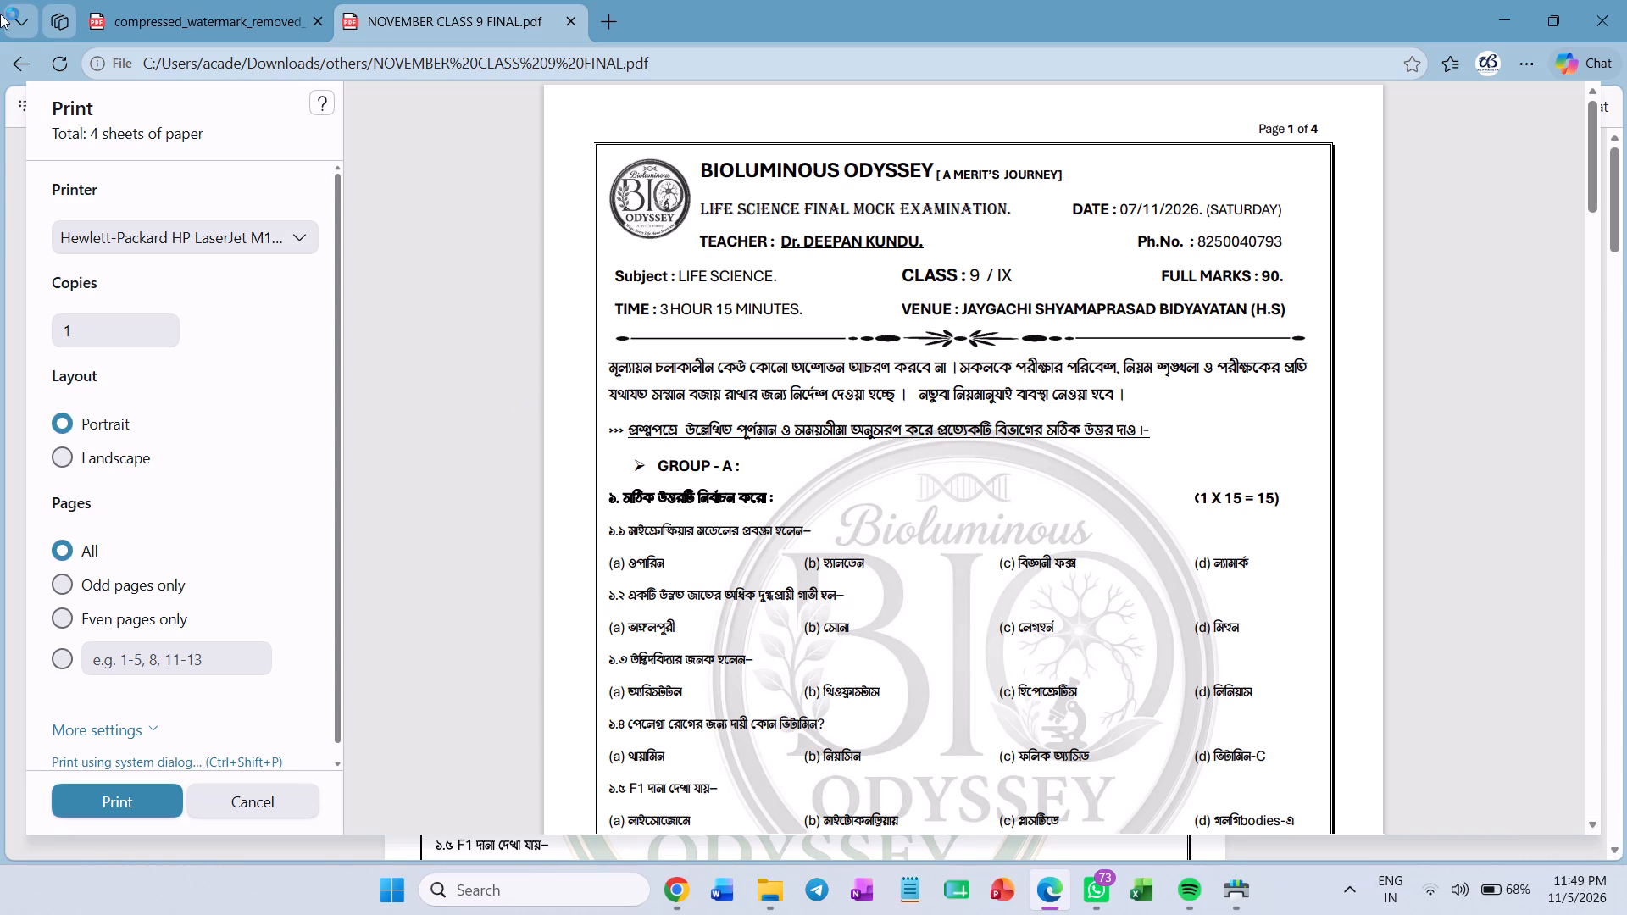
pyautogui.click(96, 314)
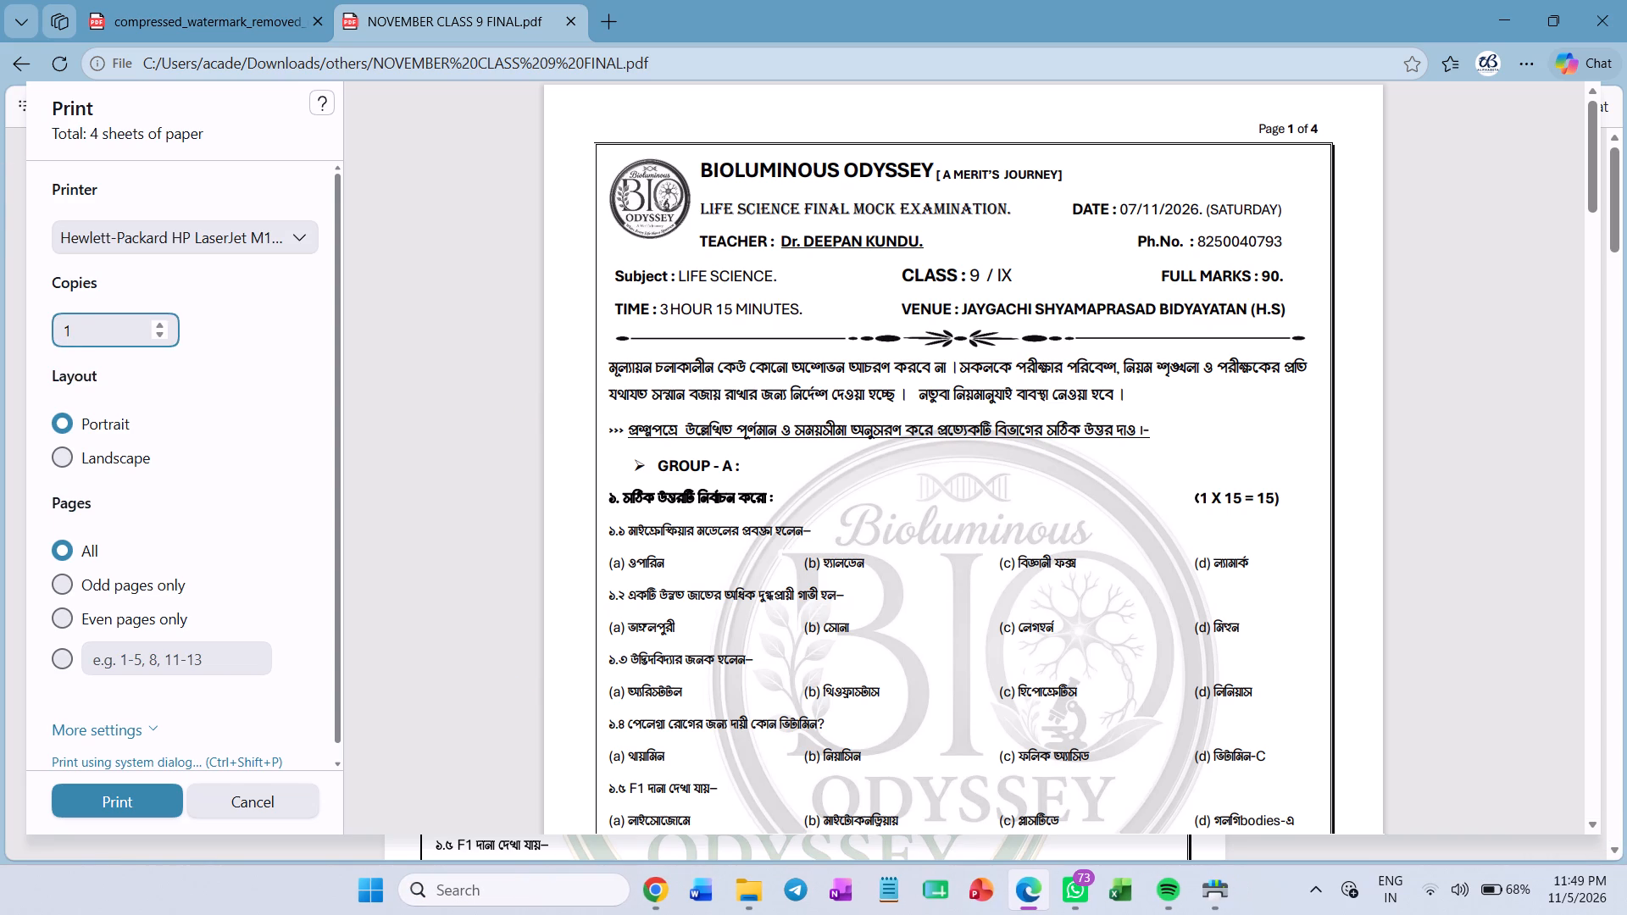
pyautogui.press('BackSpace')
pyautogui.press('5')
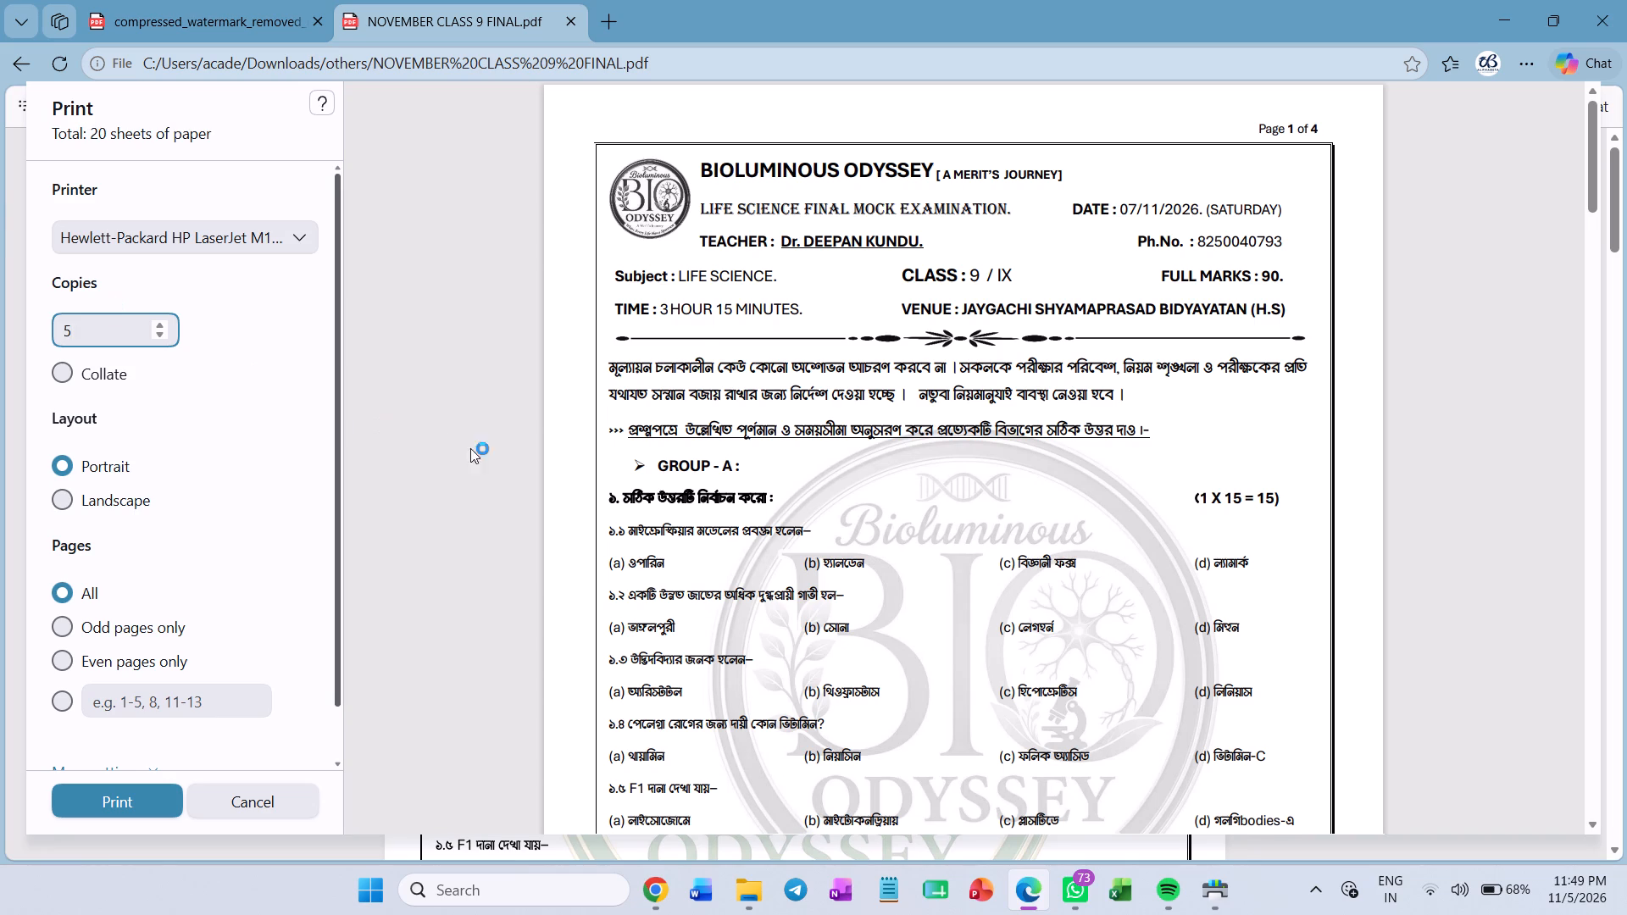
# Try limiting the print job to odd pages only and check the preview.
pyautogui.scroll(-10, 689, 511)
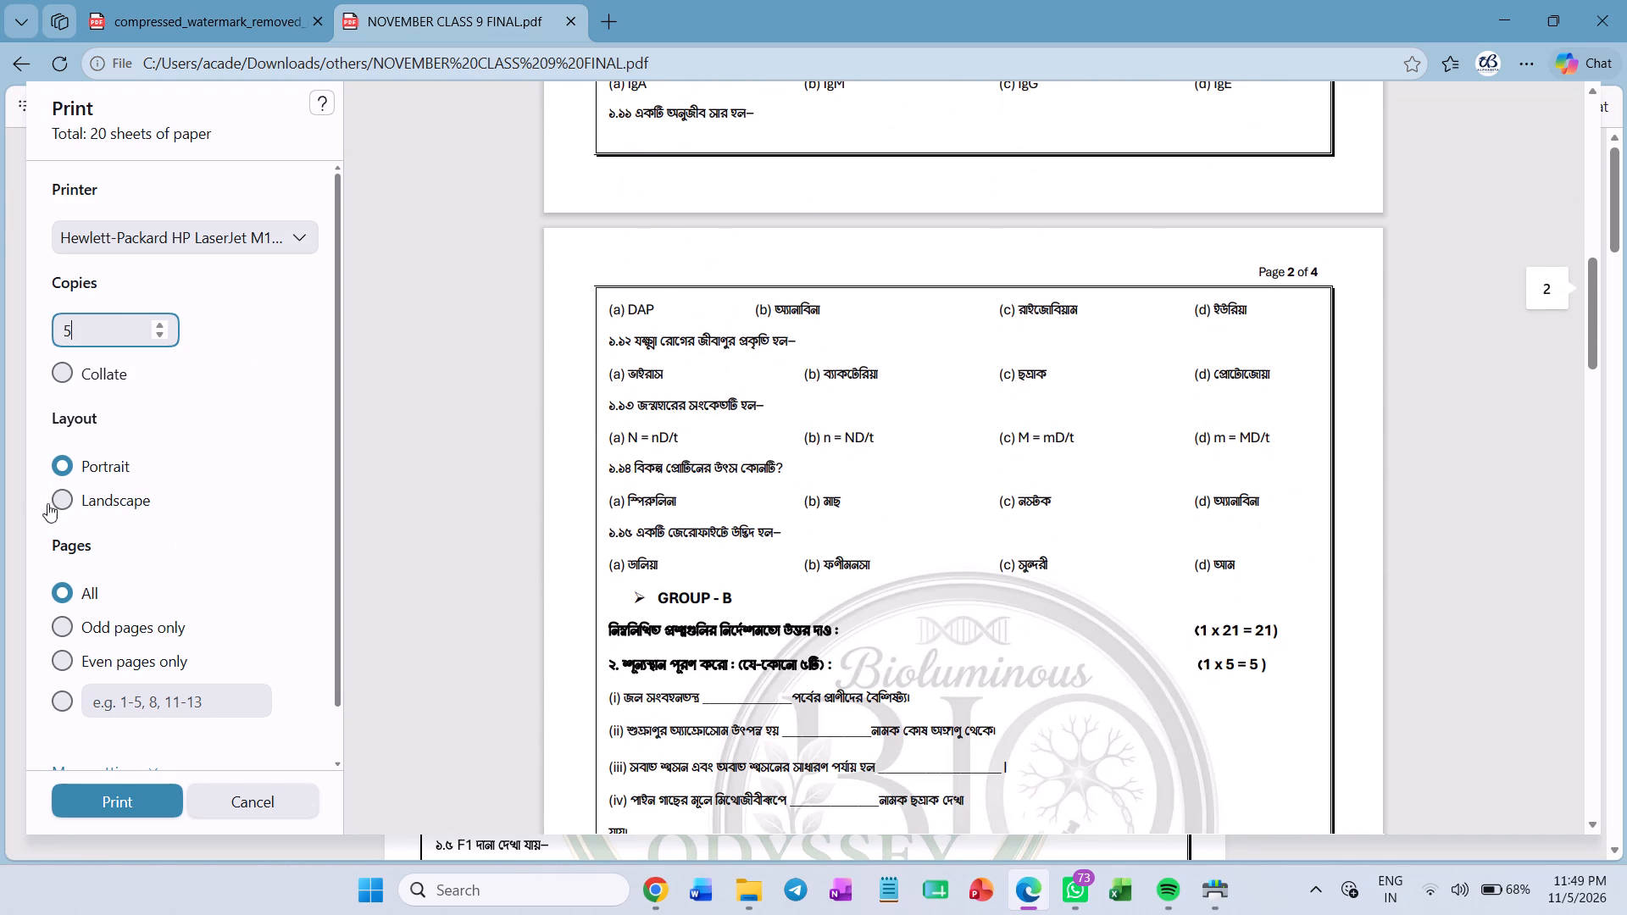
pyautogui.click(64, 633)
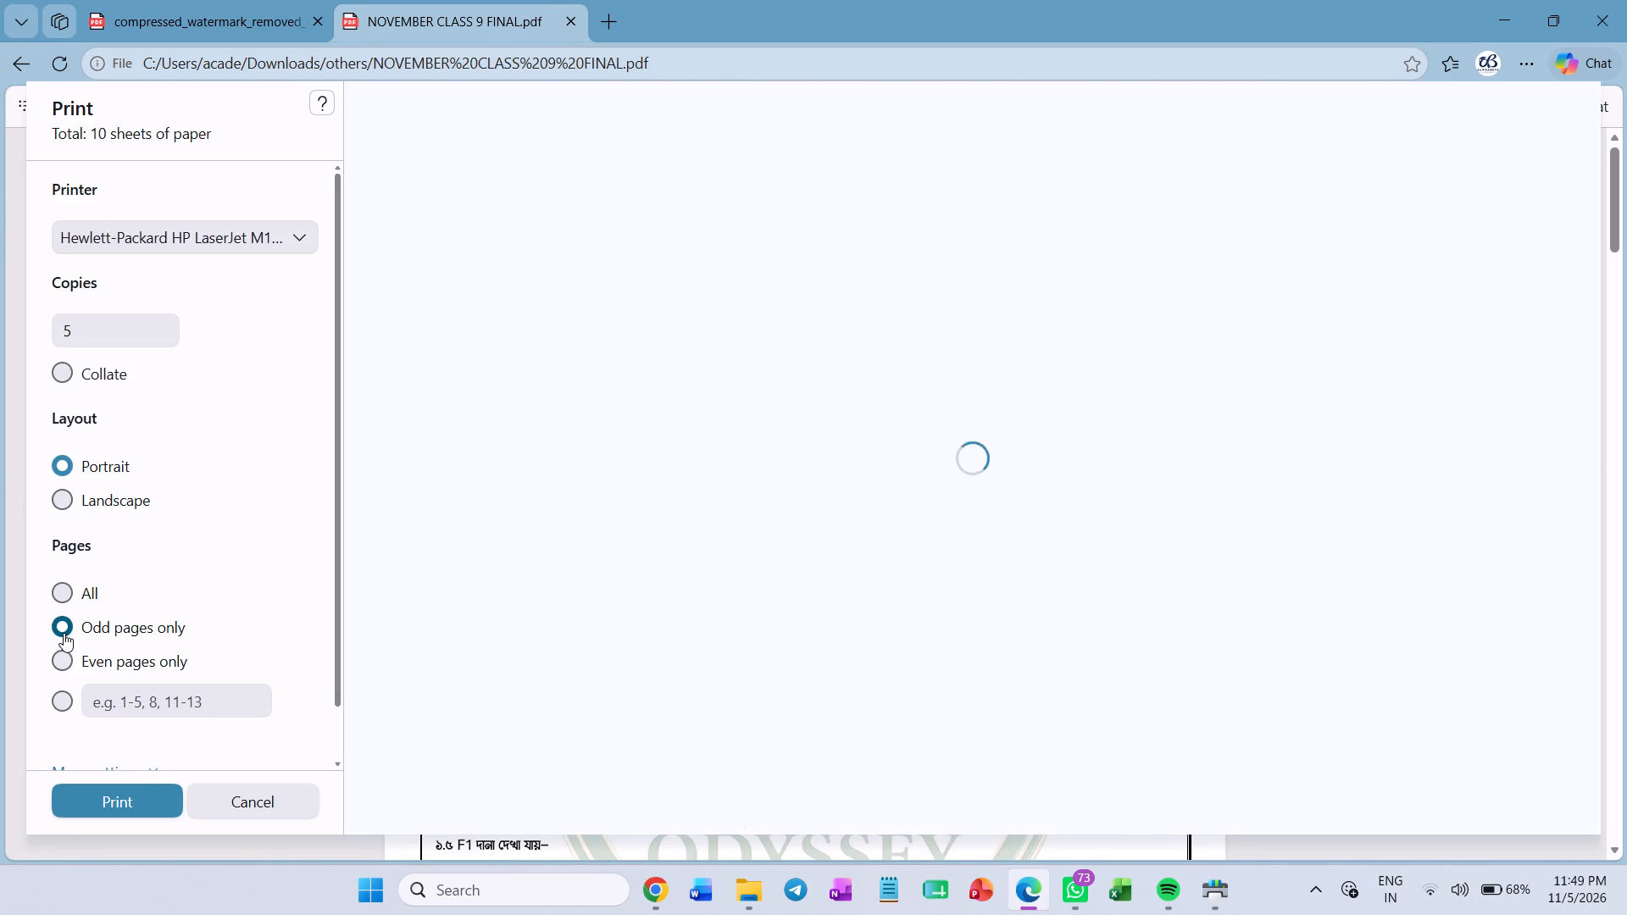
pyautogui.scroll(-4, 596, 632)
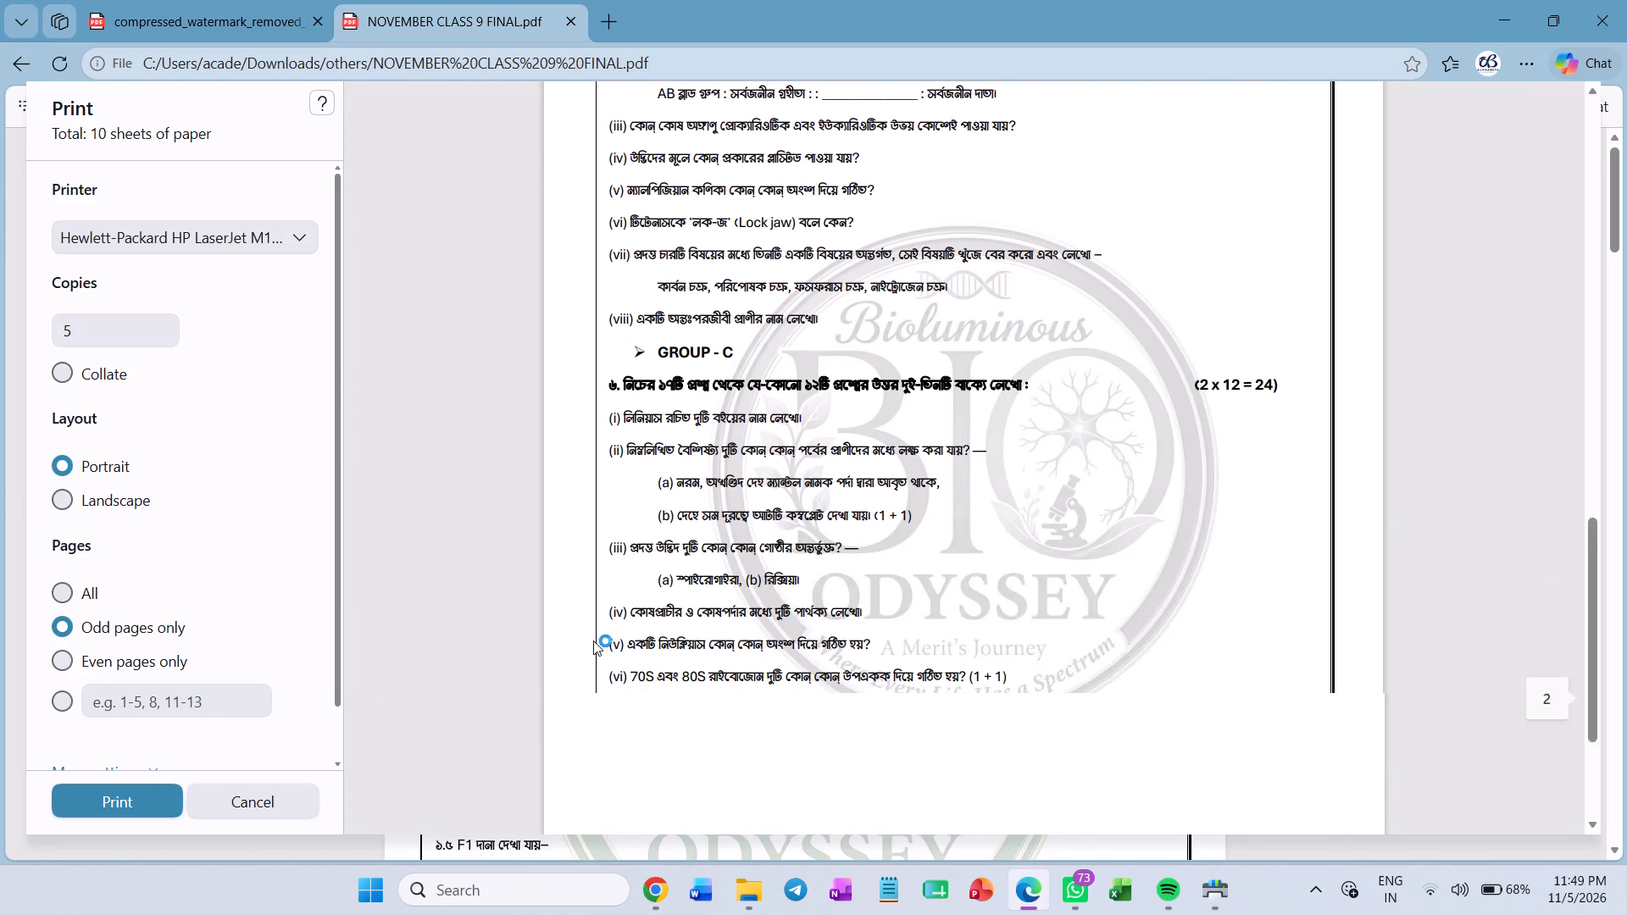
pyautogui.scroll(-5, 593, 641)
# Restrict the print range to page 1, check the preview, and send the job to the printer.
pyautogui.click(139, 724)
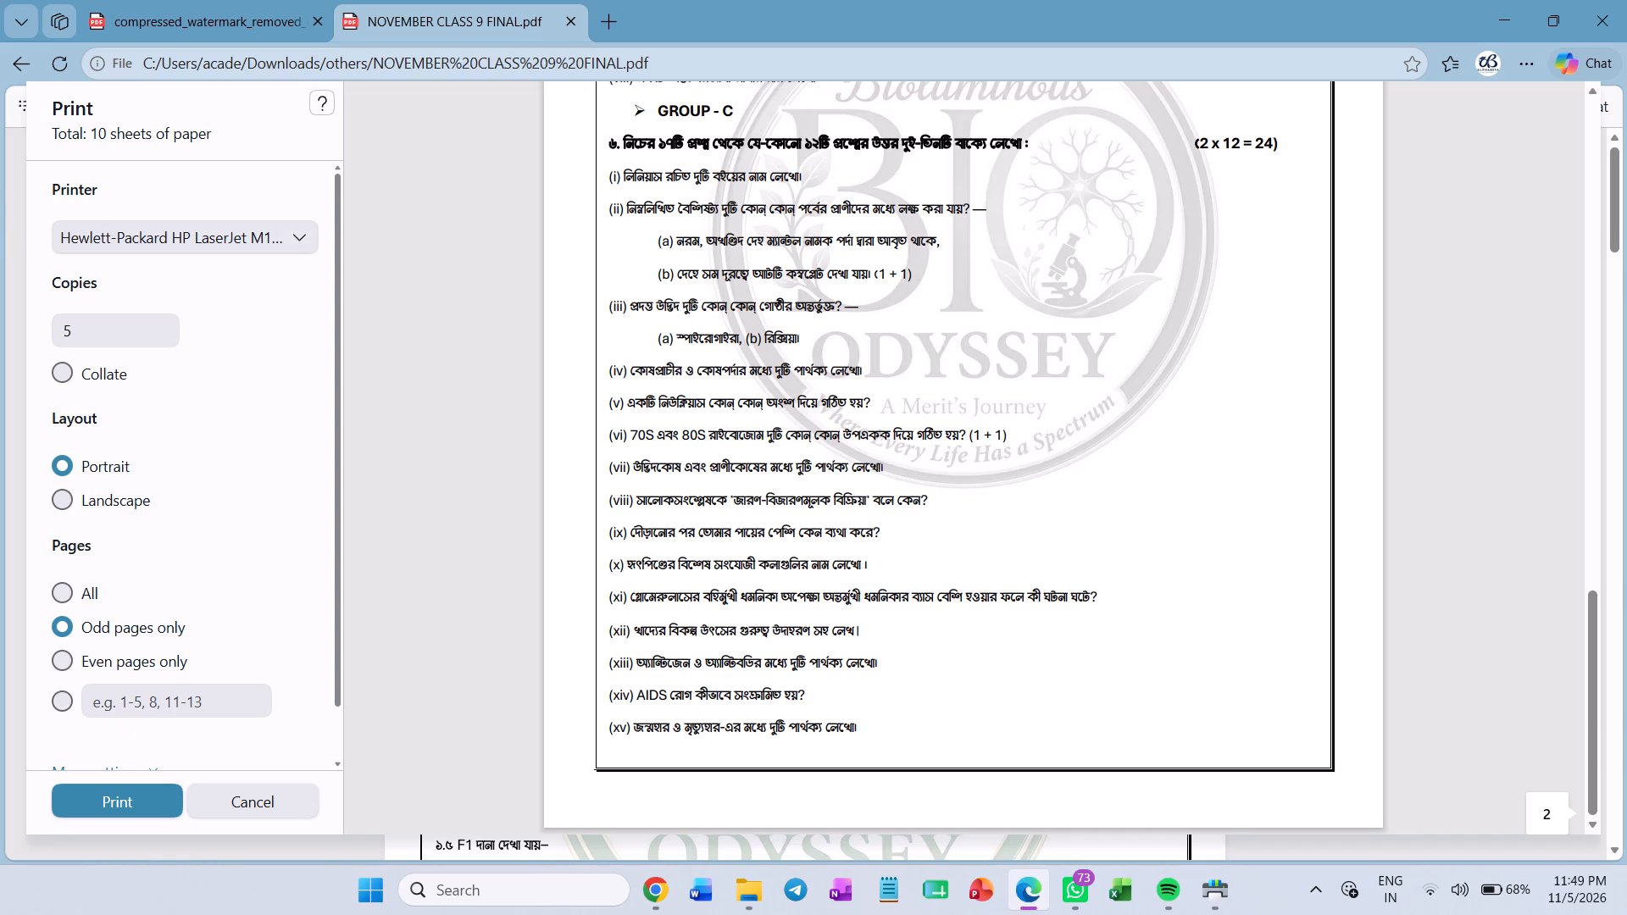
pyautogui.click(139, 711)
pyautogui.write('11')
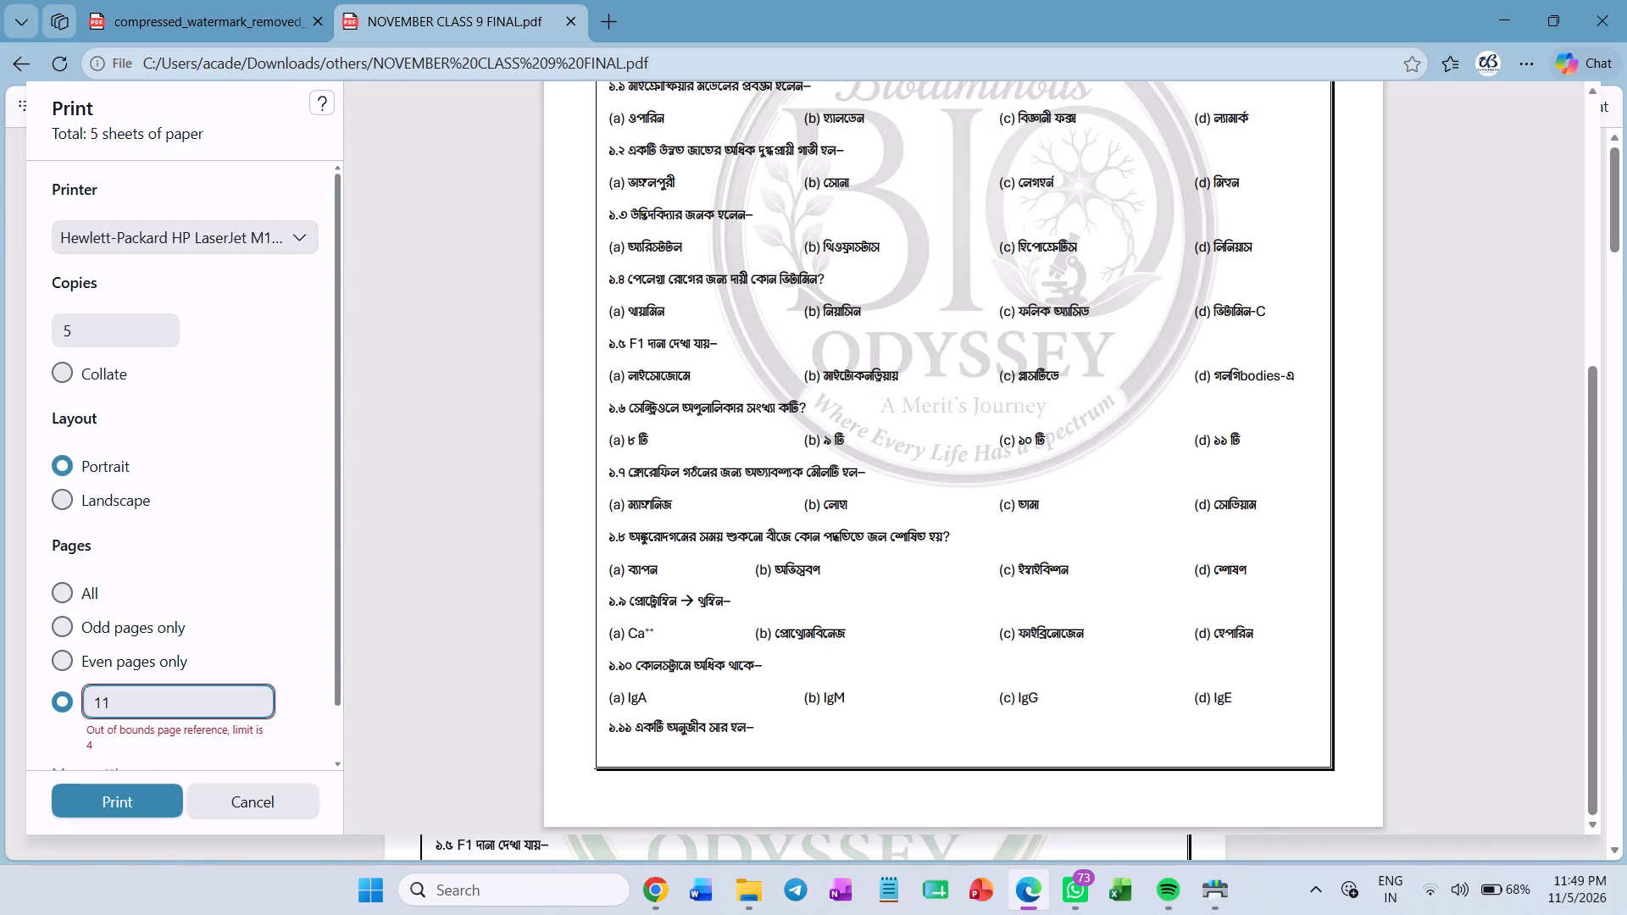
pyautogui.press('BackSpace')
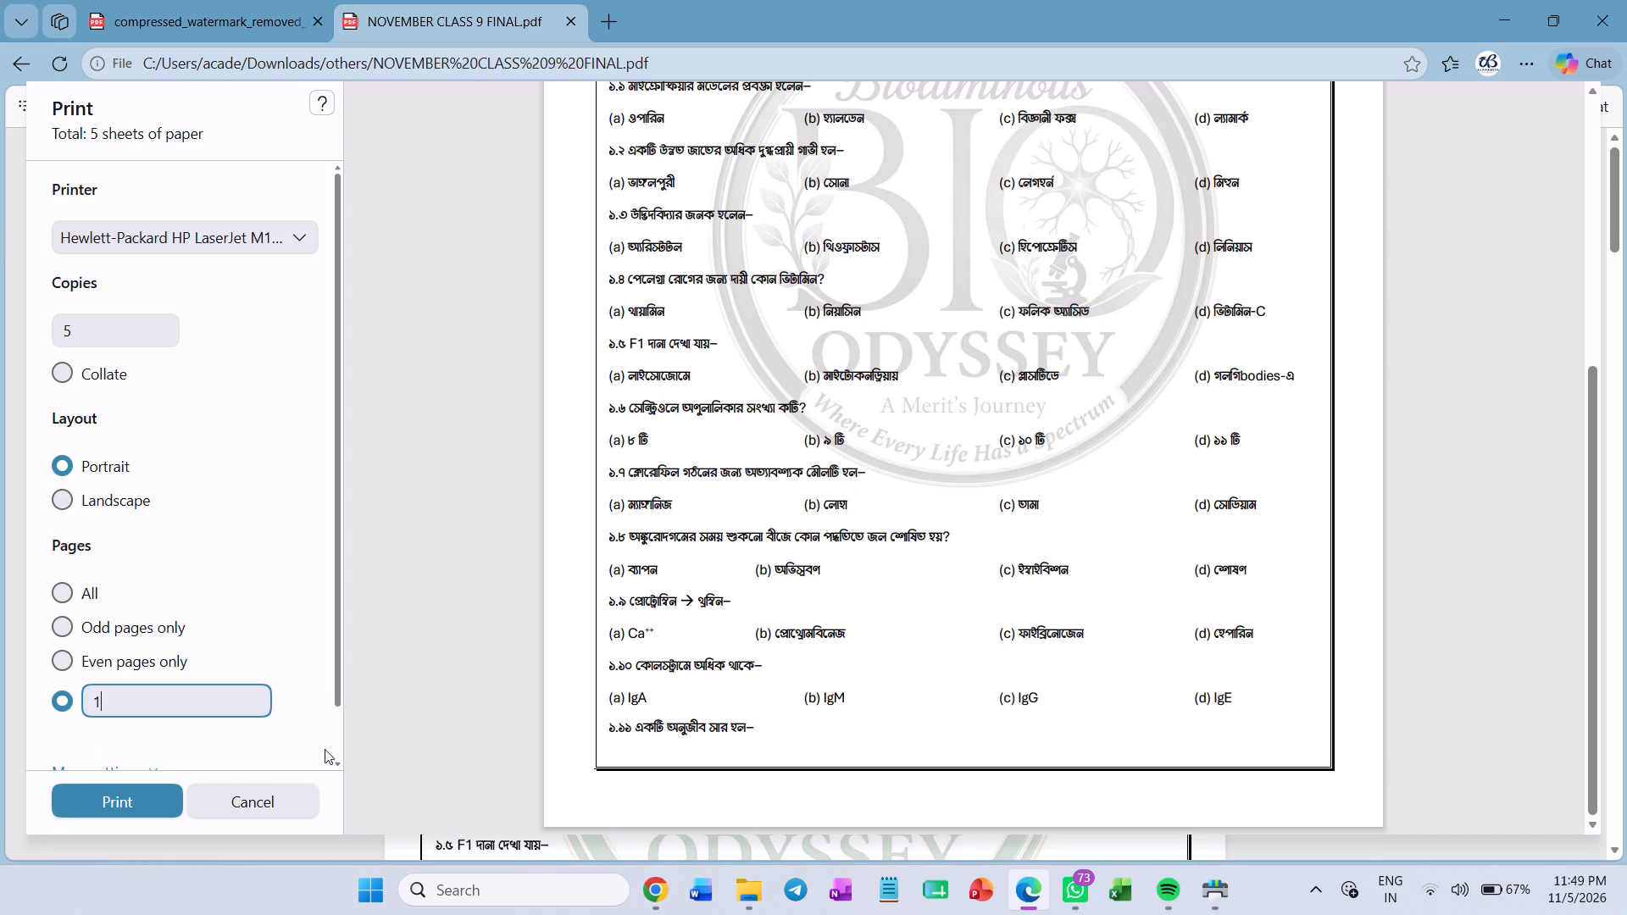
pyautogui.scroll(12, 597, 804)
pyautogui.scroll(-10, 597, 804)
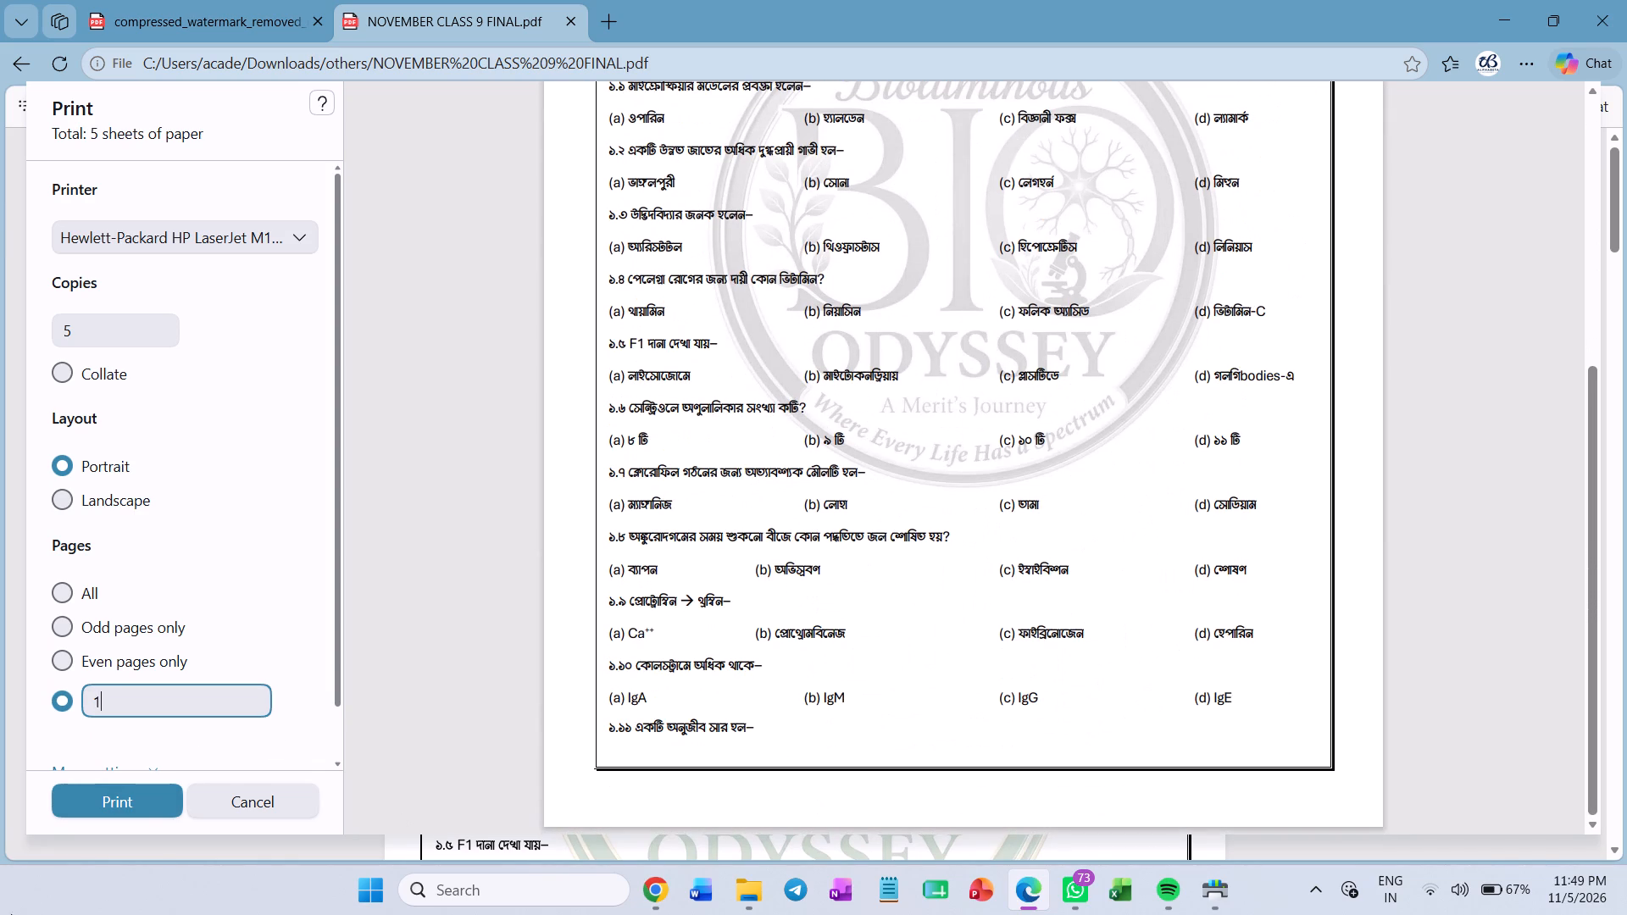
pyautogui.click(125, 796)
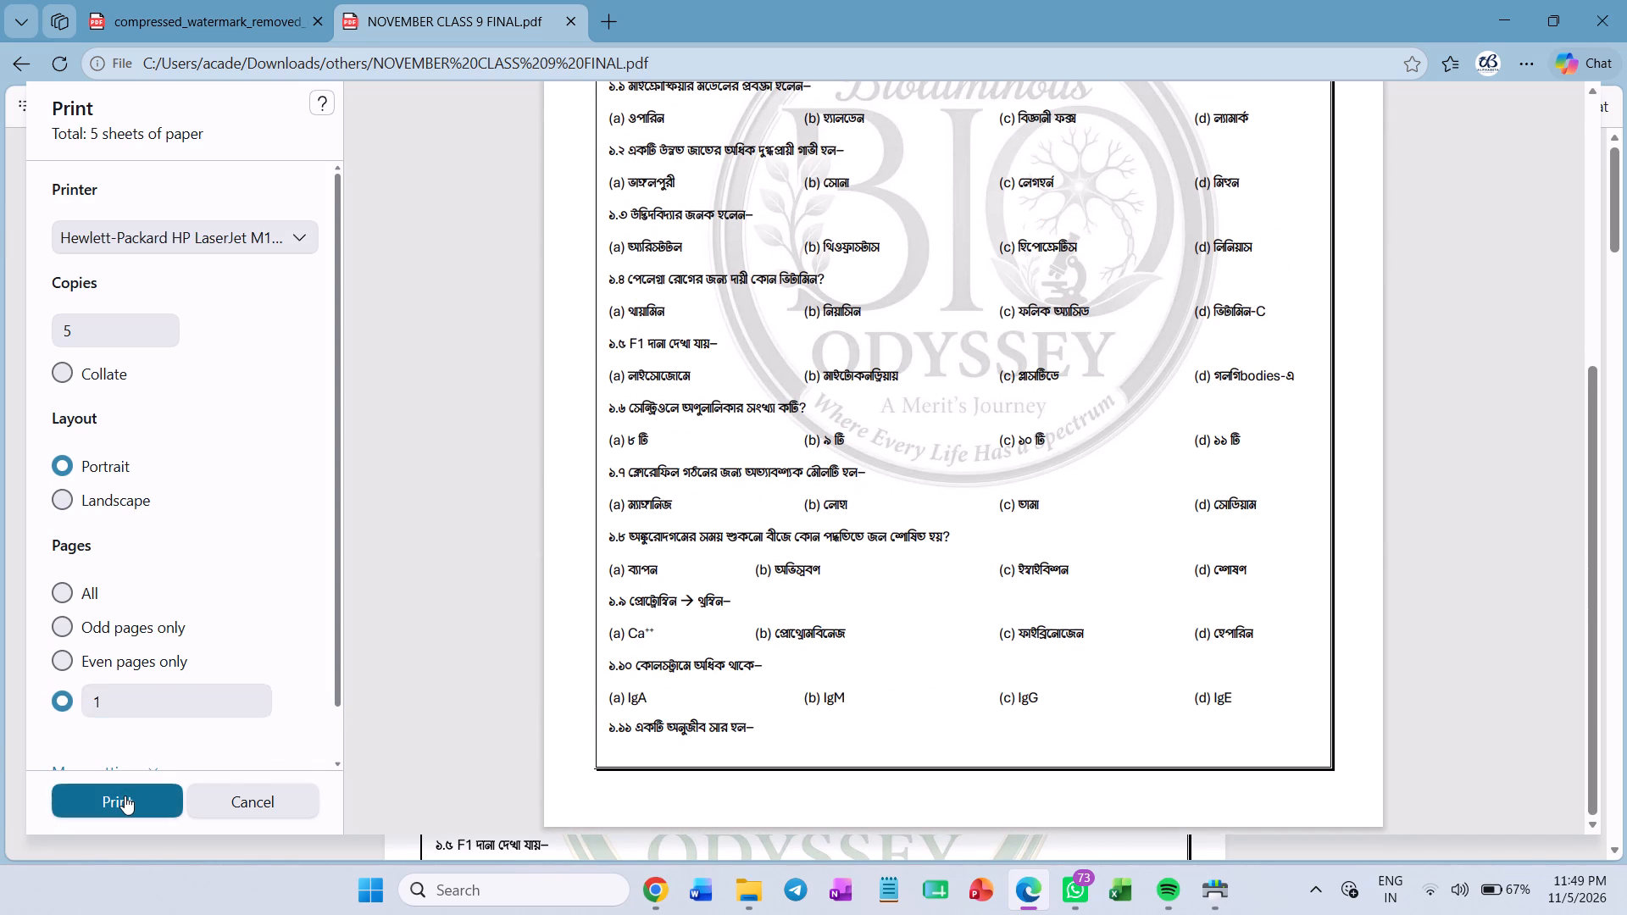
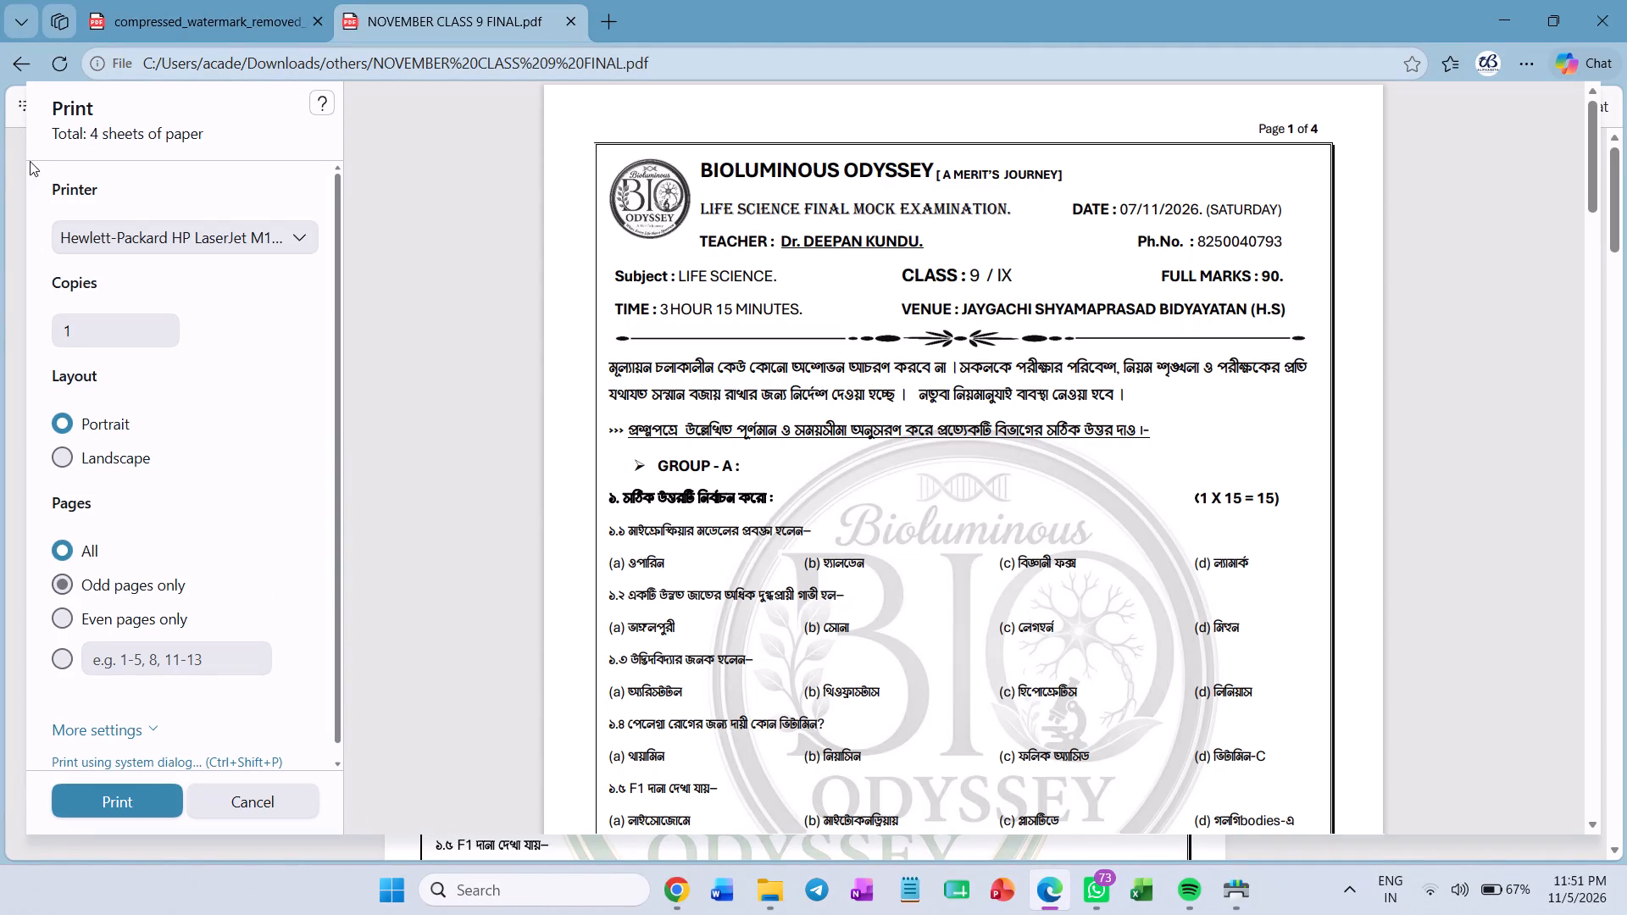
# Restrict the print range to page 2, set 5 copies, and send the job to the printer.
pyautogui.click(118, 659)
pyautogui.press('2')
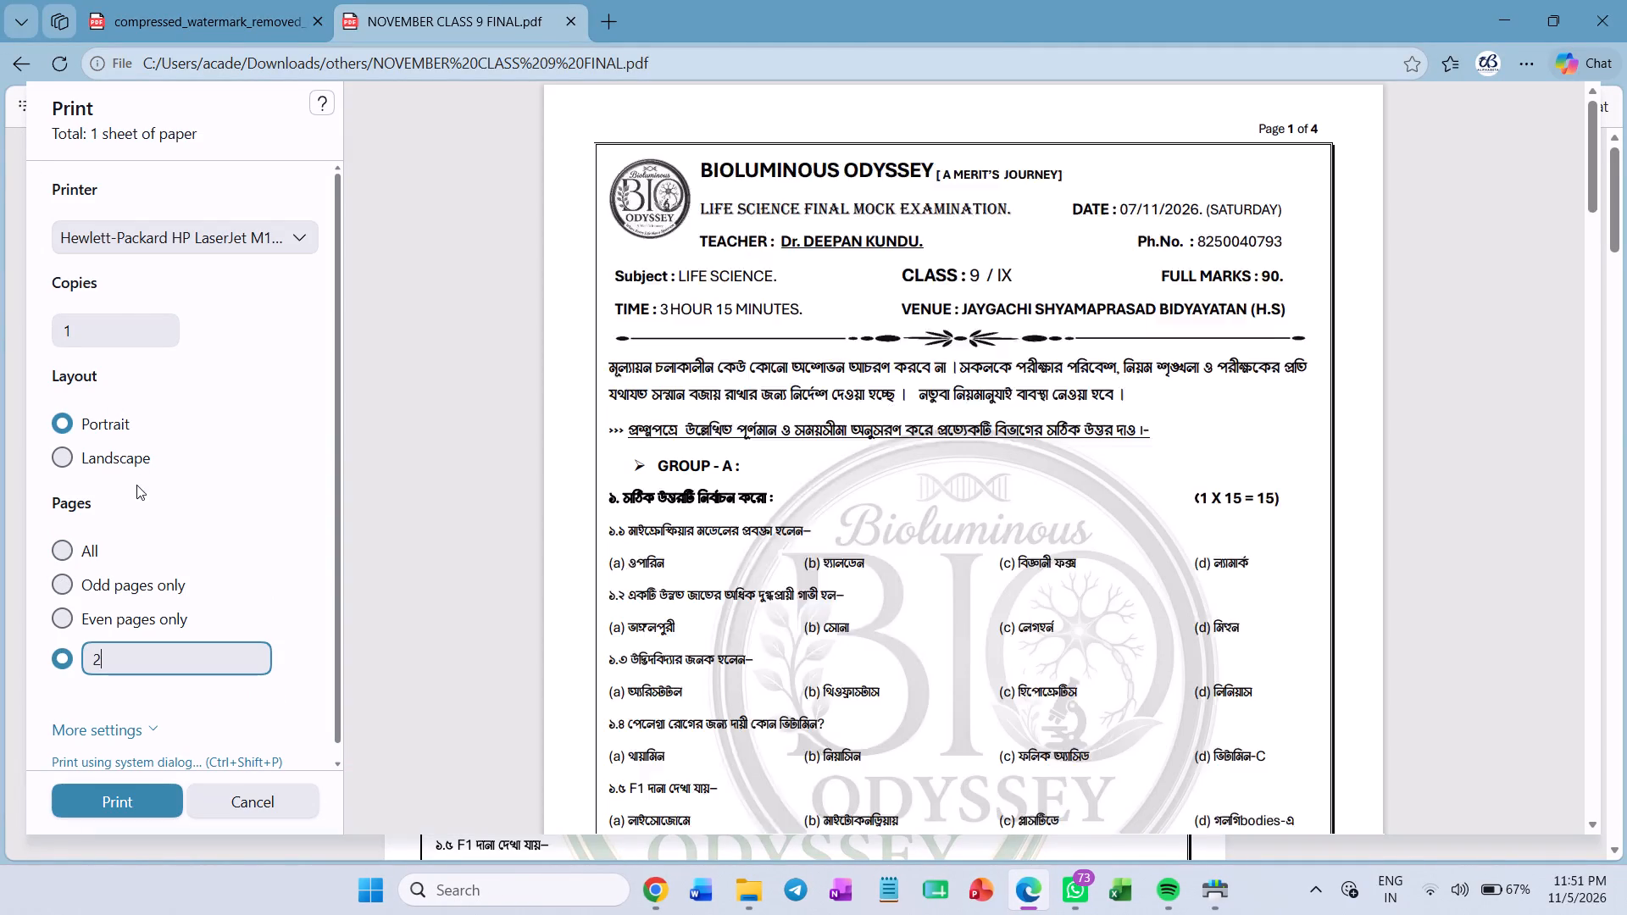
pyautogui.click(90, 324)
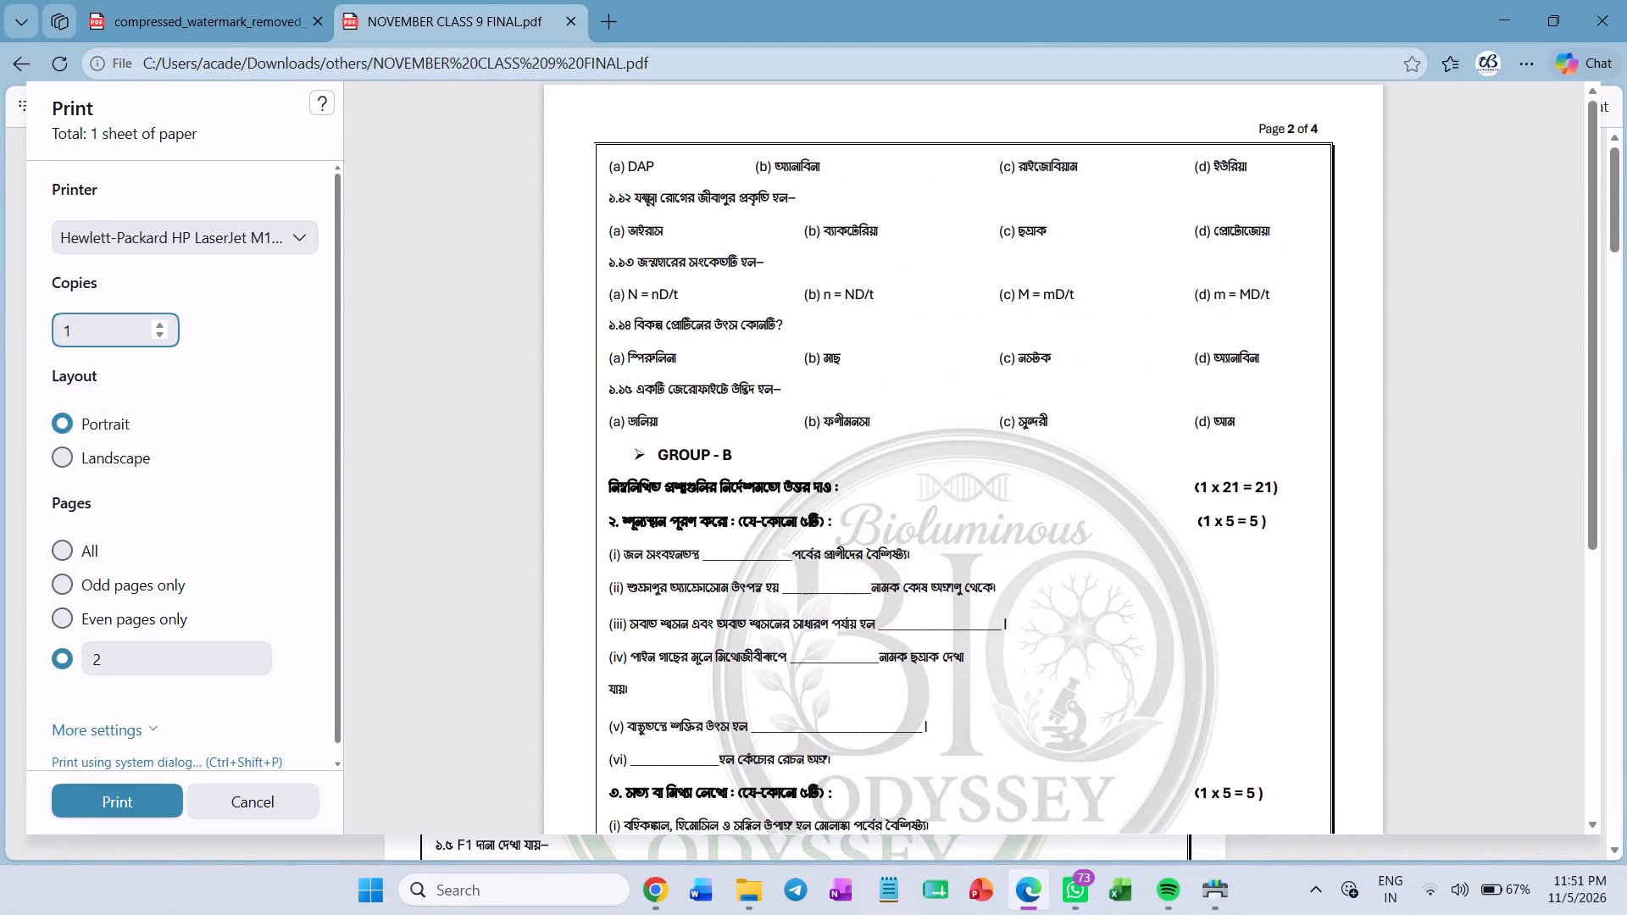
pyautogui.press('BackSpace')
pyautogui.press('5')
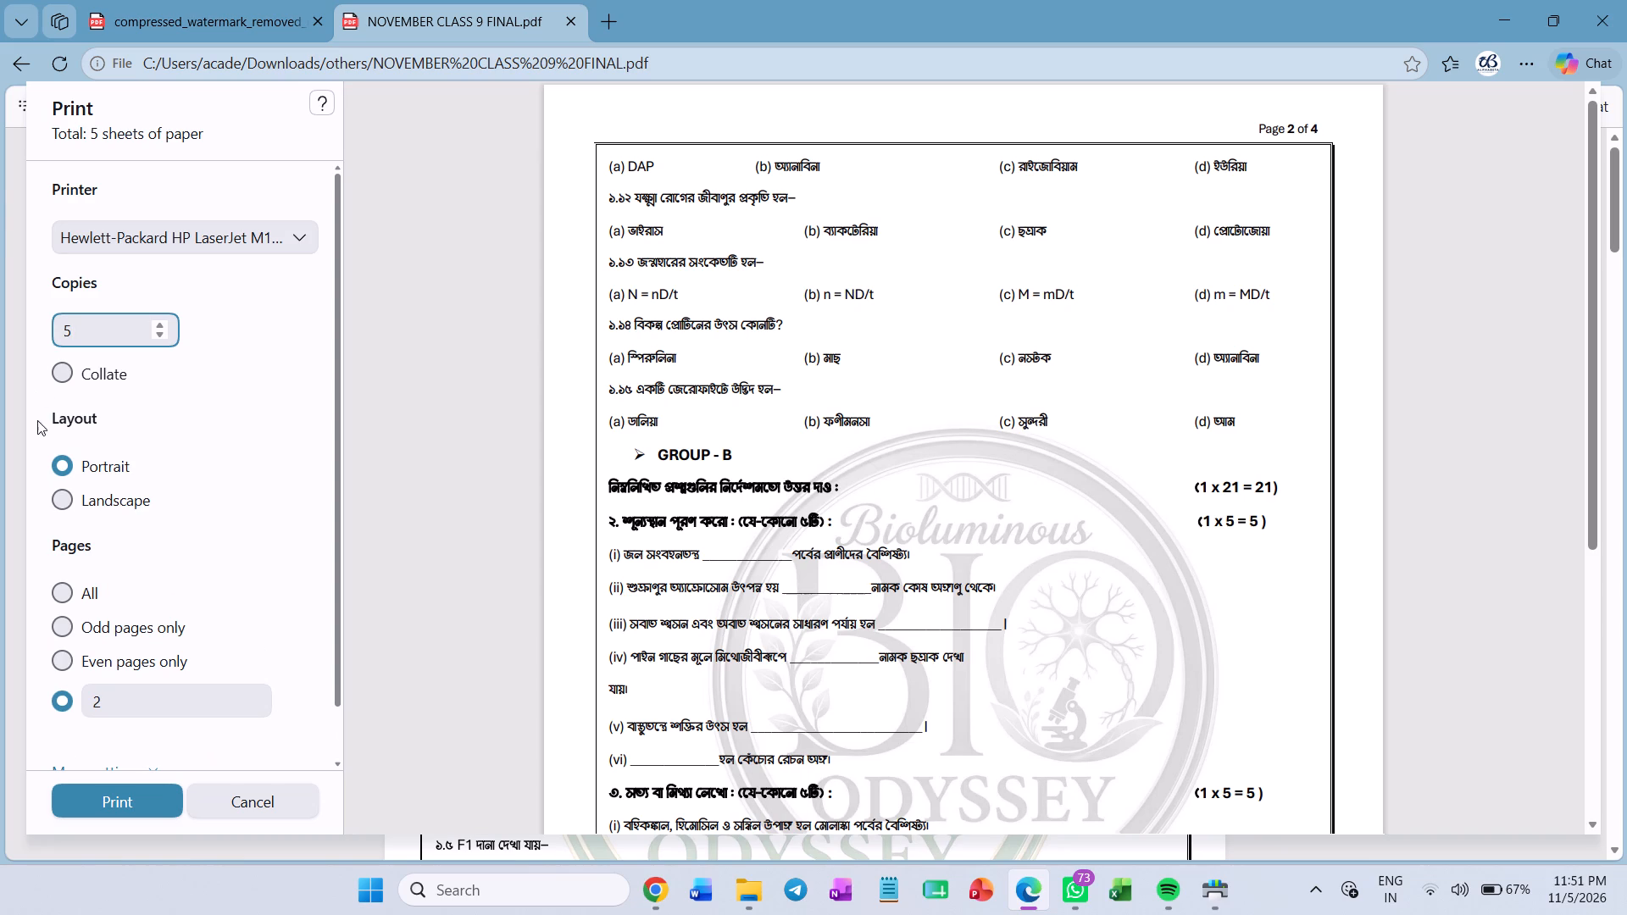
pyautogui.click(91, 803)
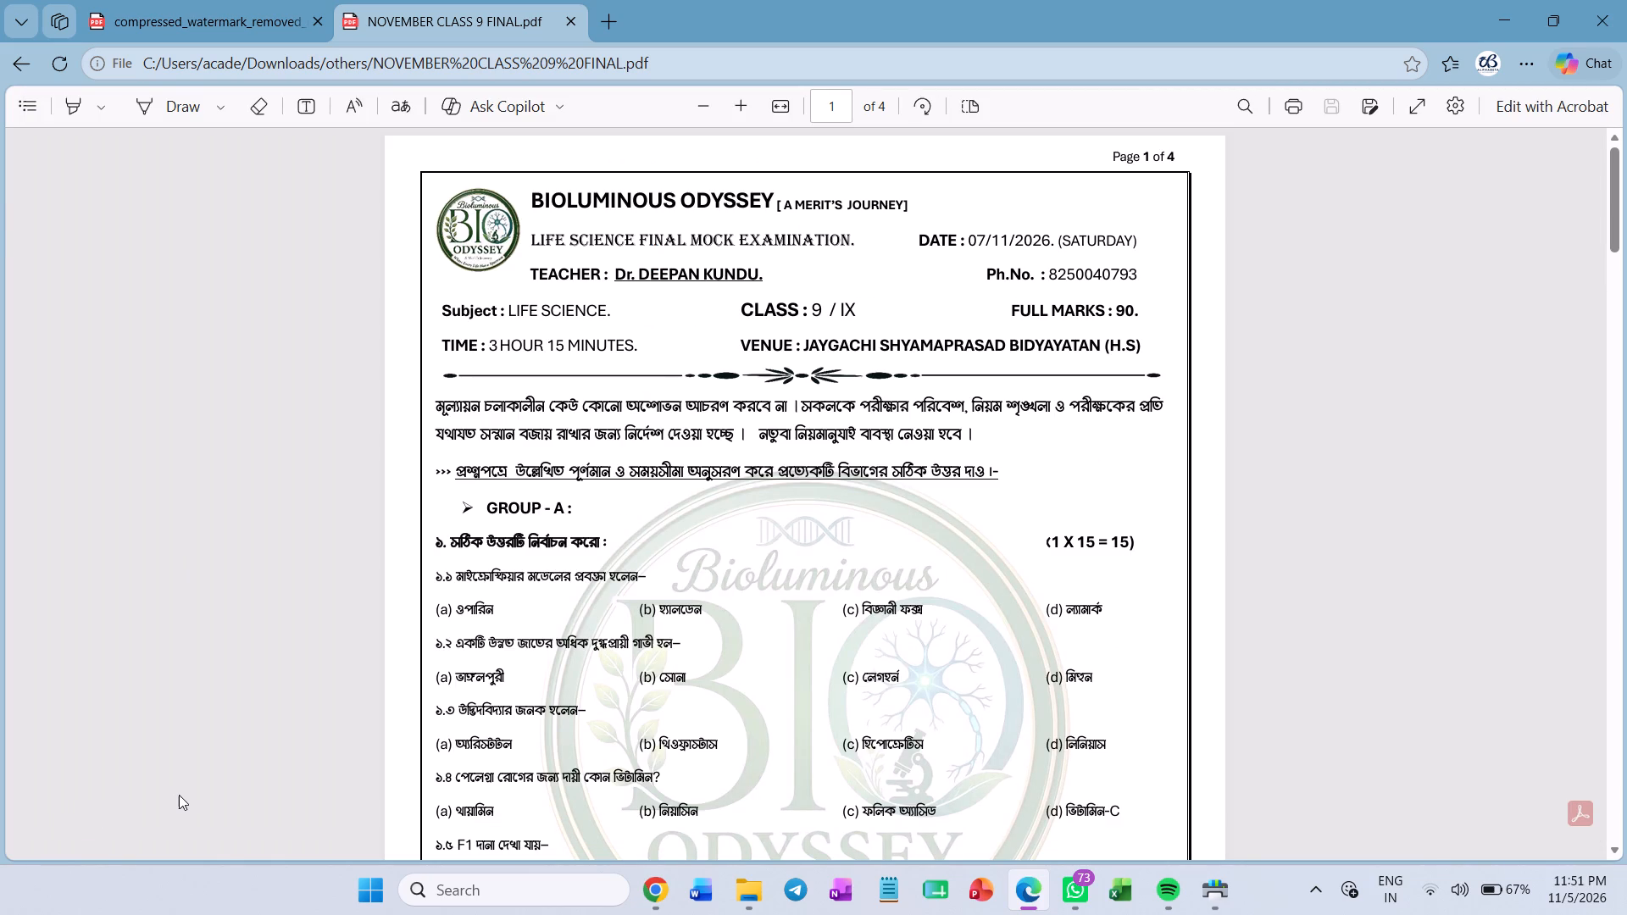
# Start another print job for the exam PDF with 5 copies of page 2 and send it to the printer.
pyautogui.hotkey('ctrl', 'p')
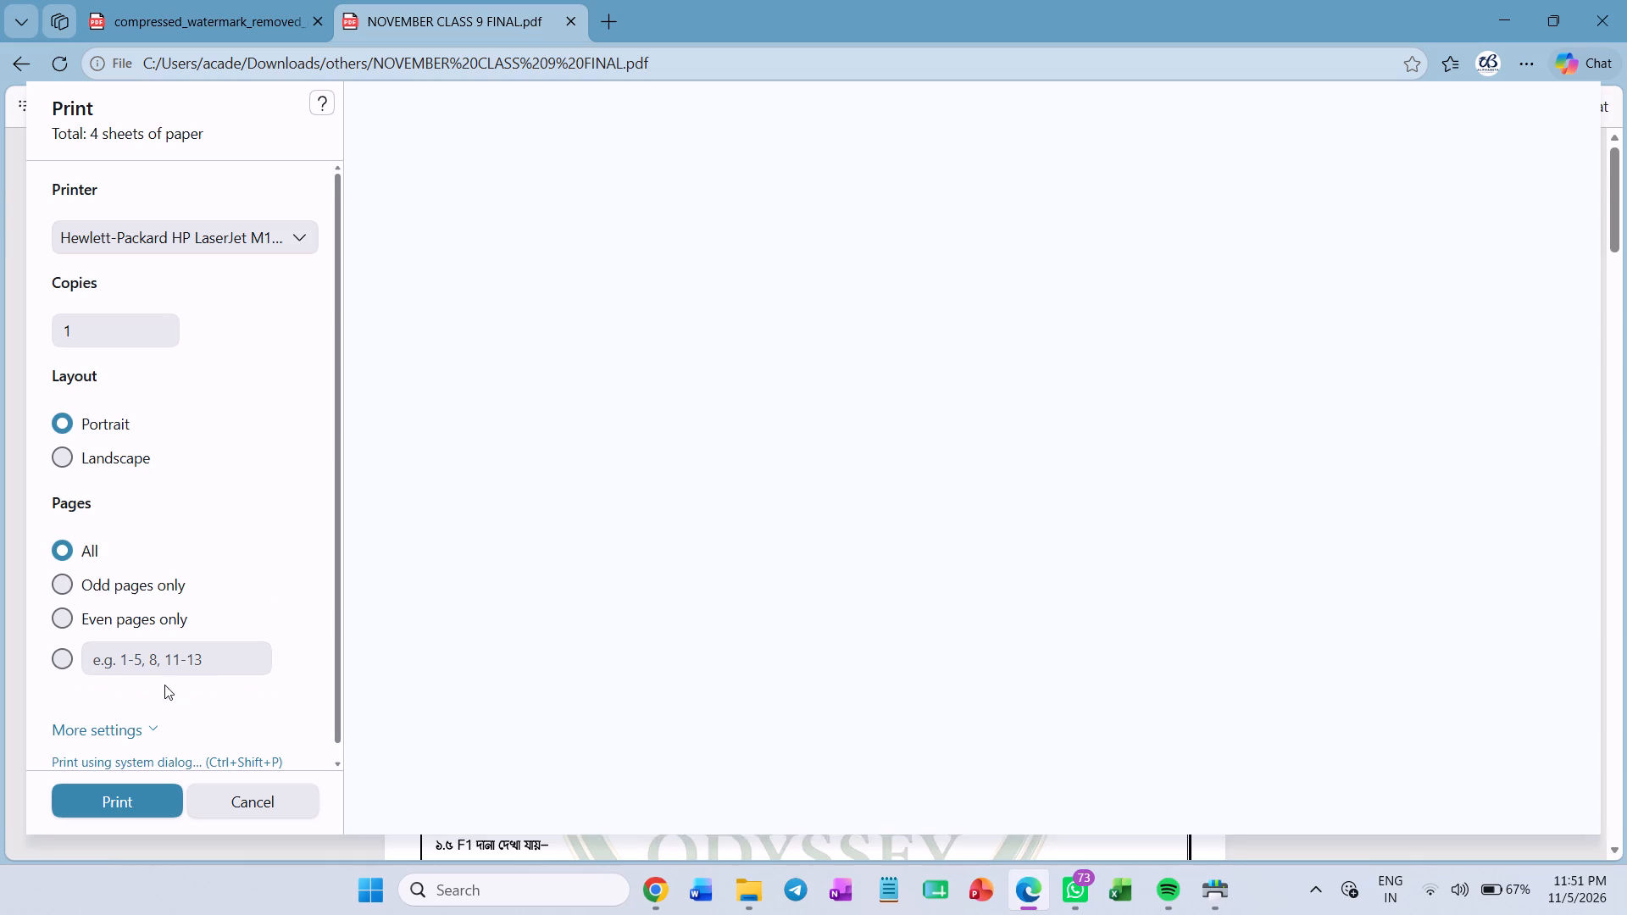
pyautogui.click(118, 319)
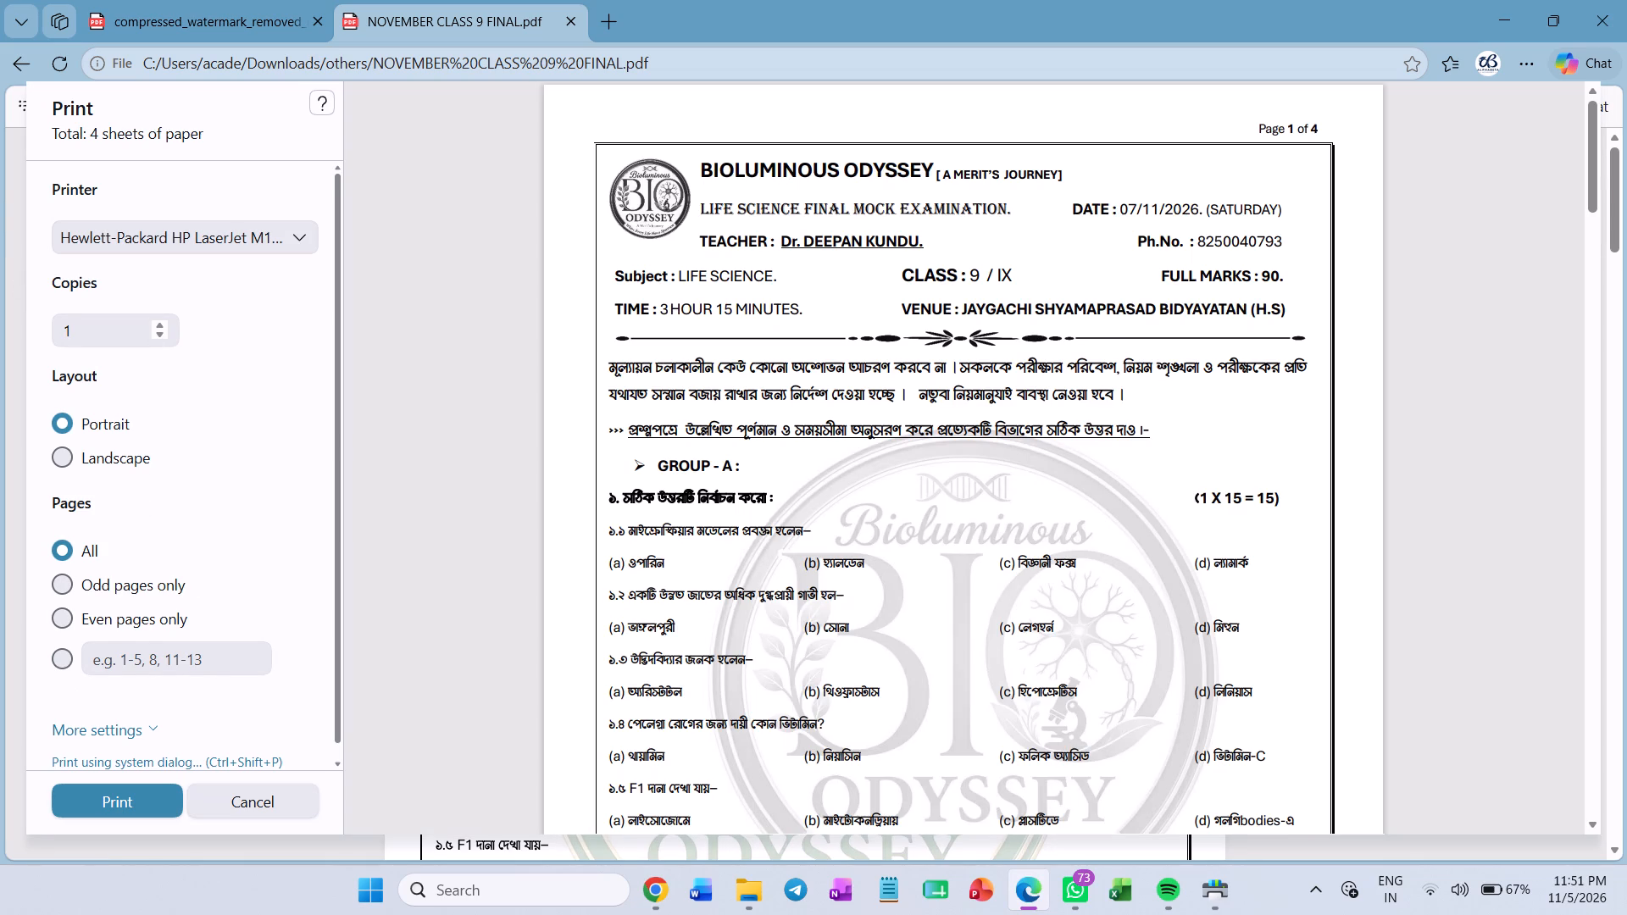
pyautogui.press('BackSpace')
pyautogui.press('5')
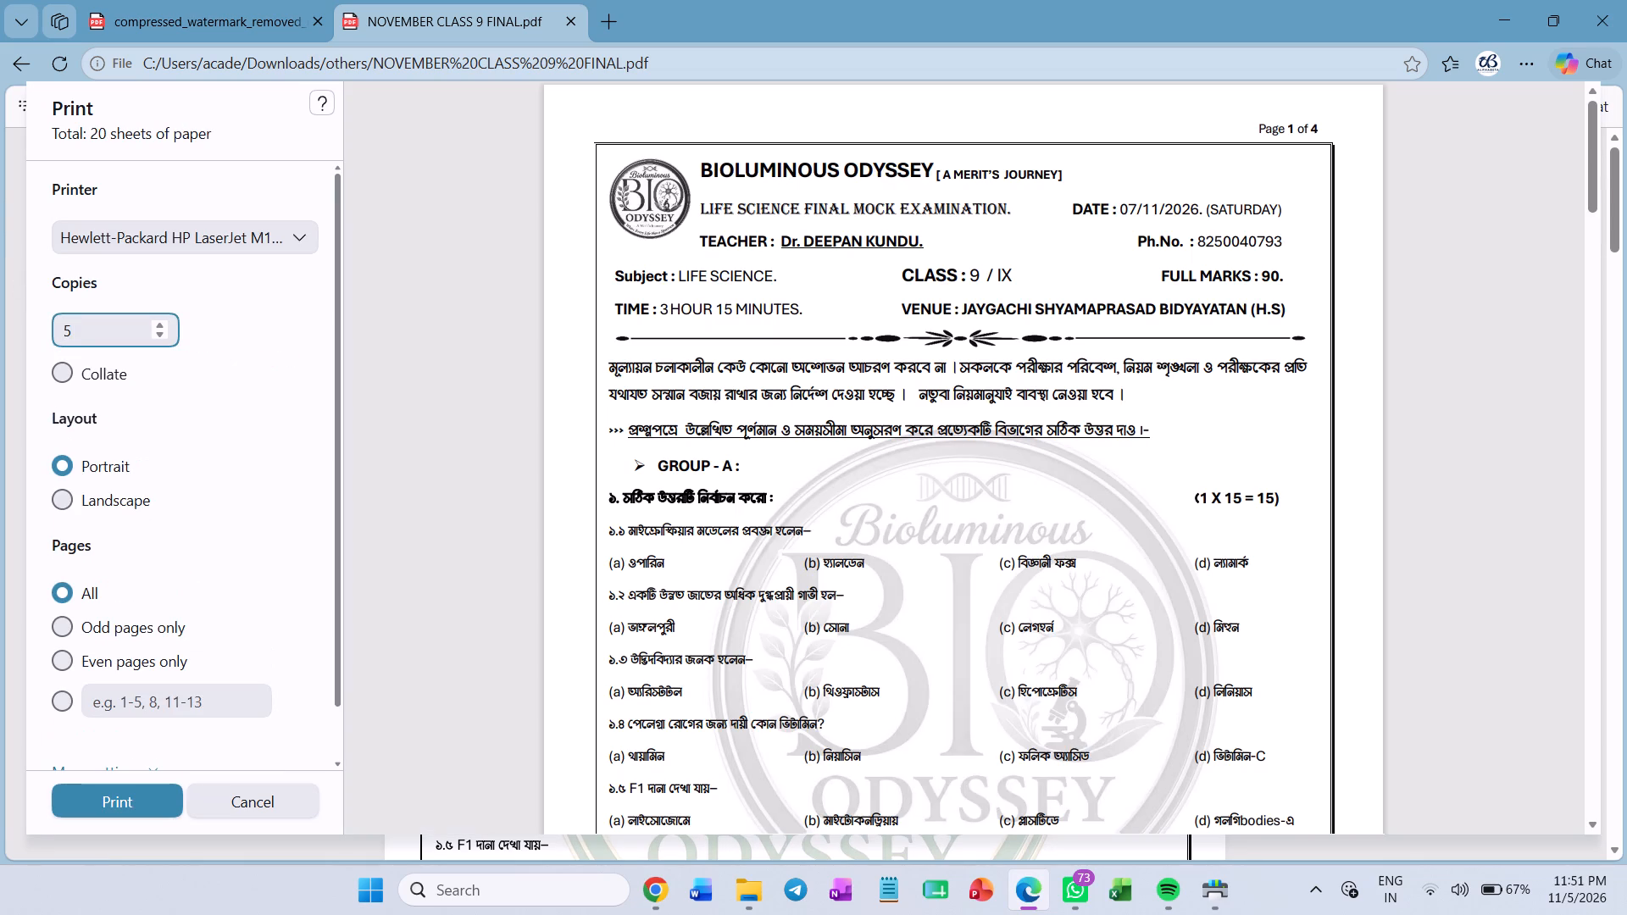
pyautogui.click(149, 704)
pyautogui.press('2')
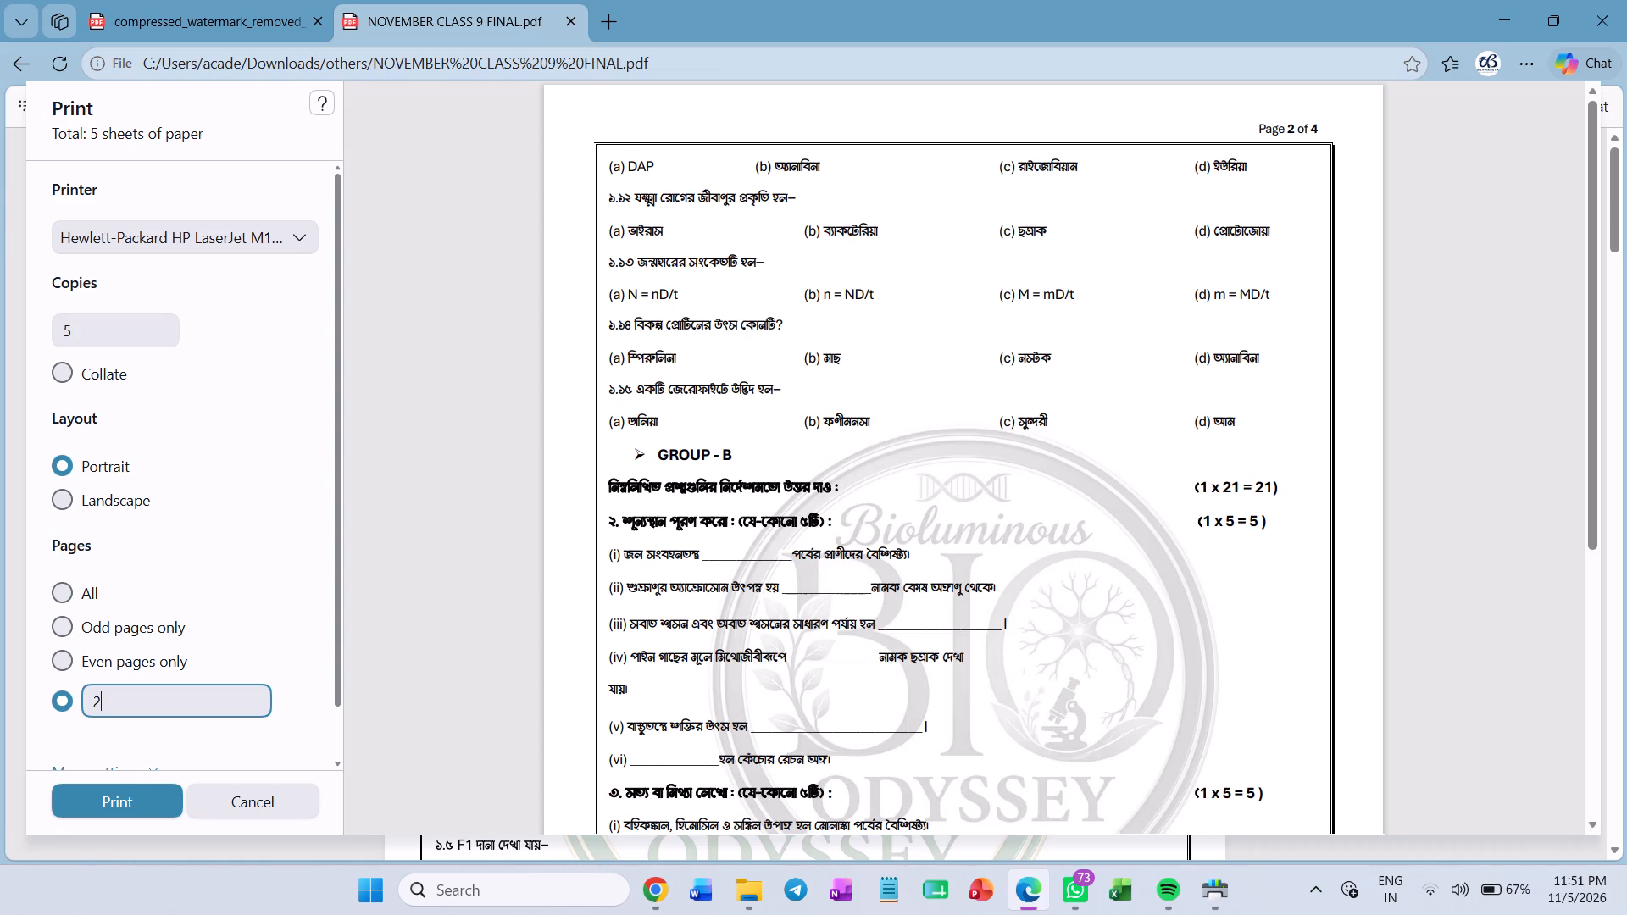
pyautogui.click(106, 802)
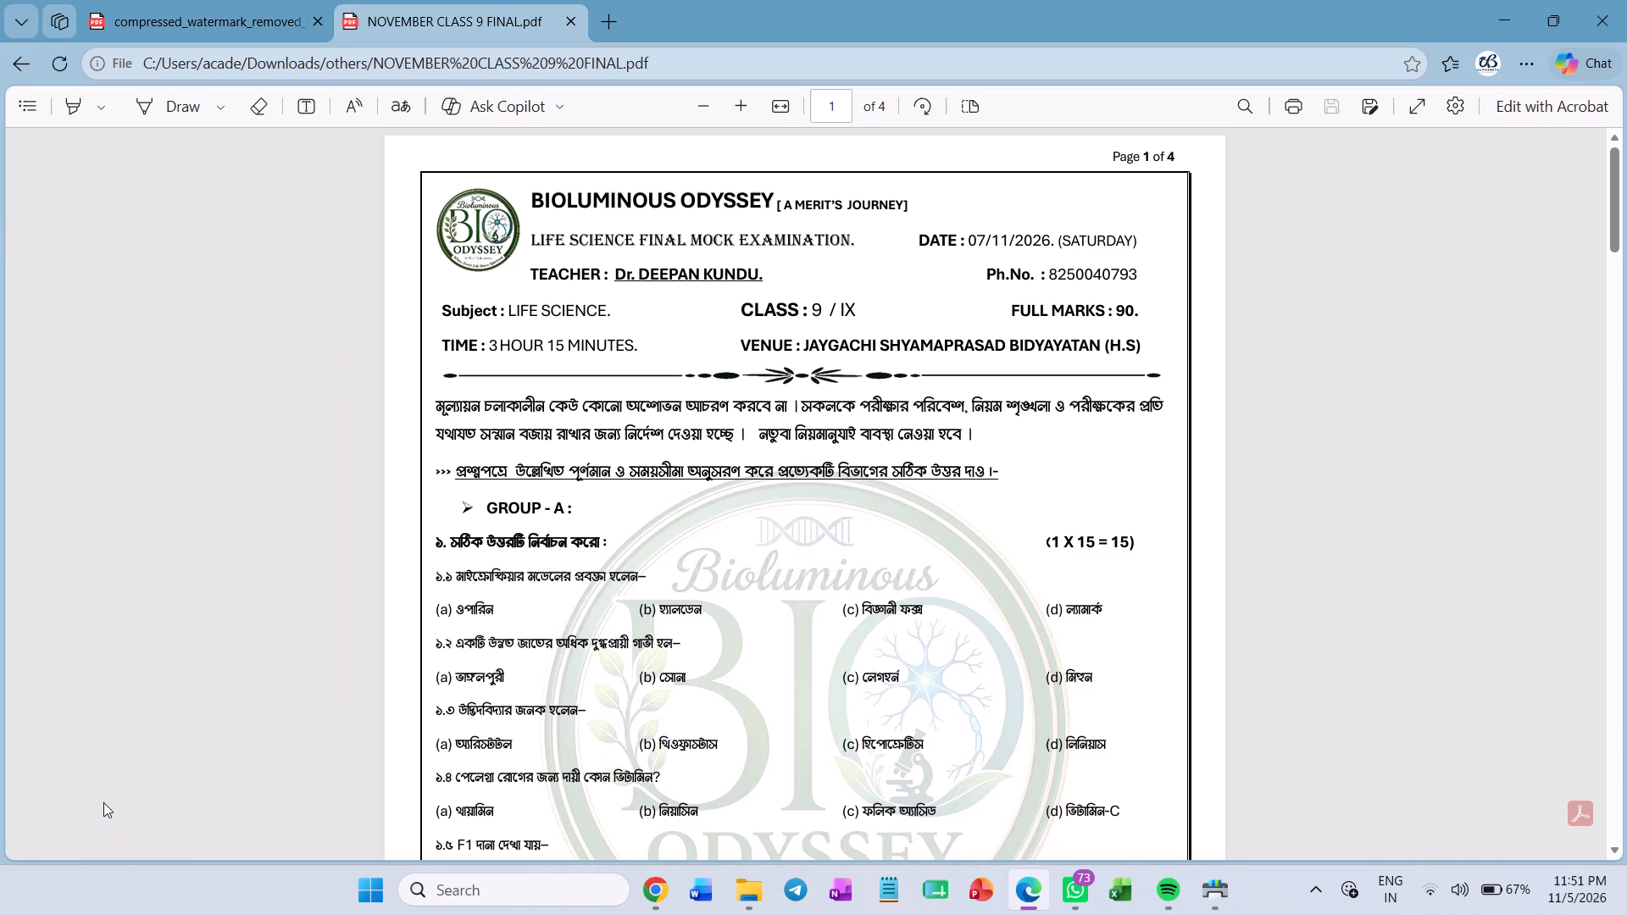
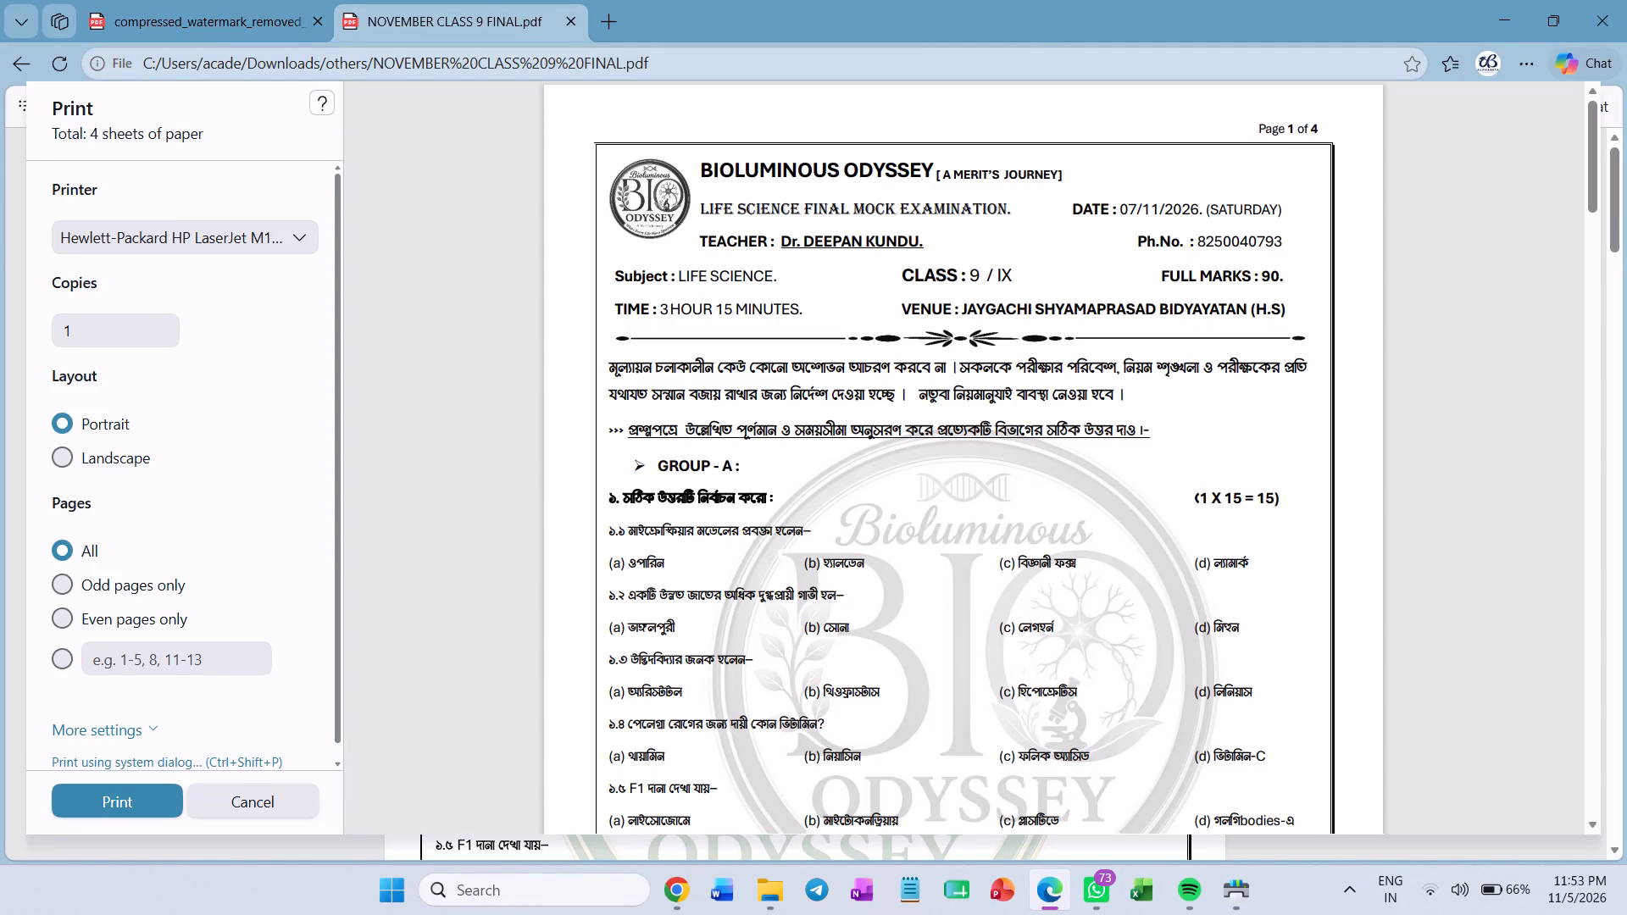
# Switch the new print job for the exam PDF from all pages to a custom page range.
pyautogui.click(930, 410)
pyautogui.click(126, 671)
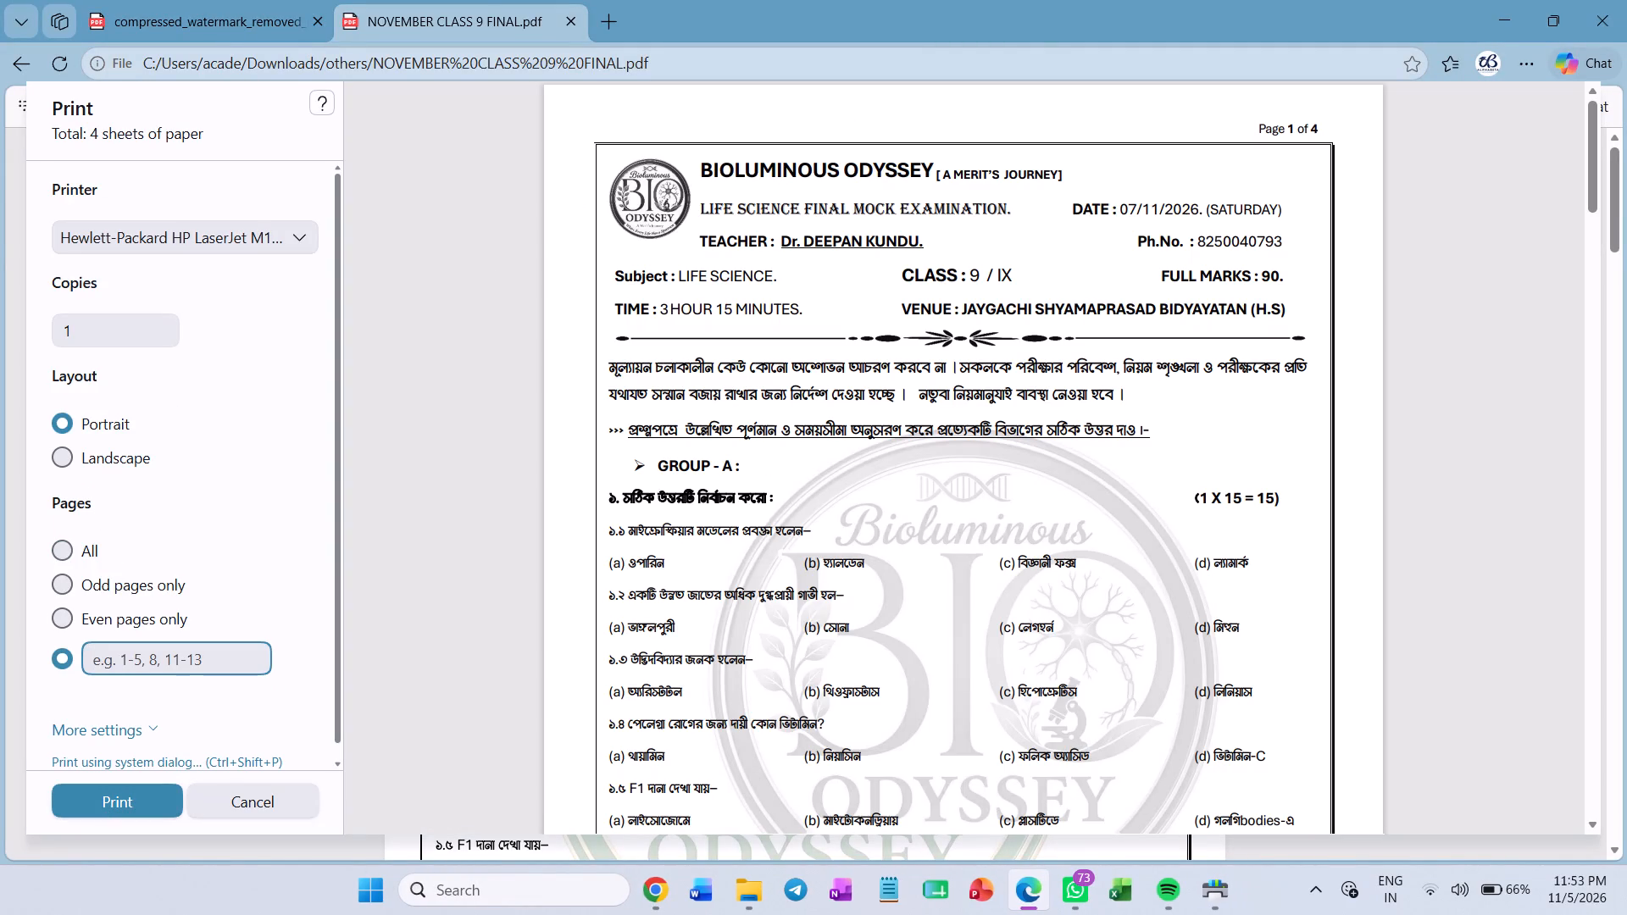
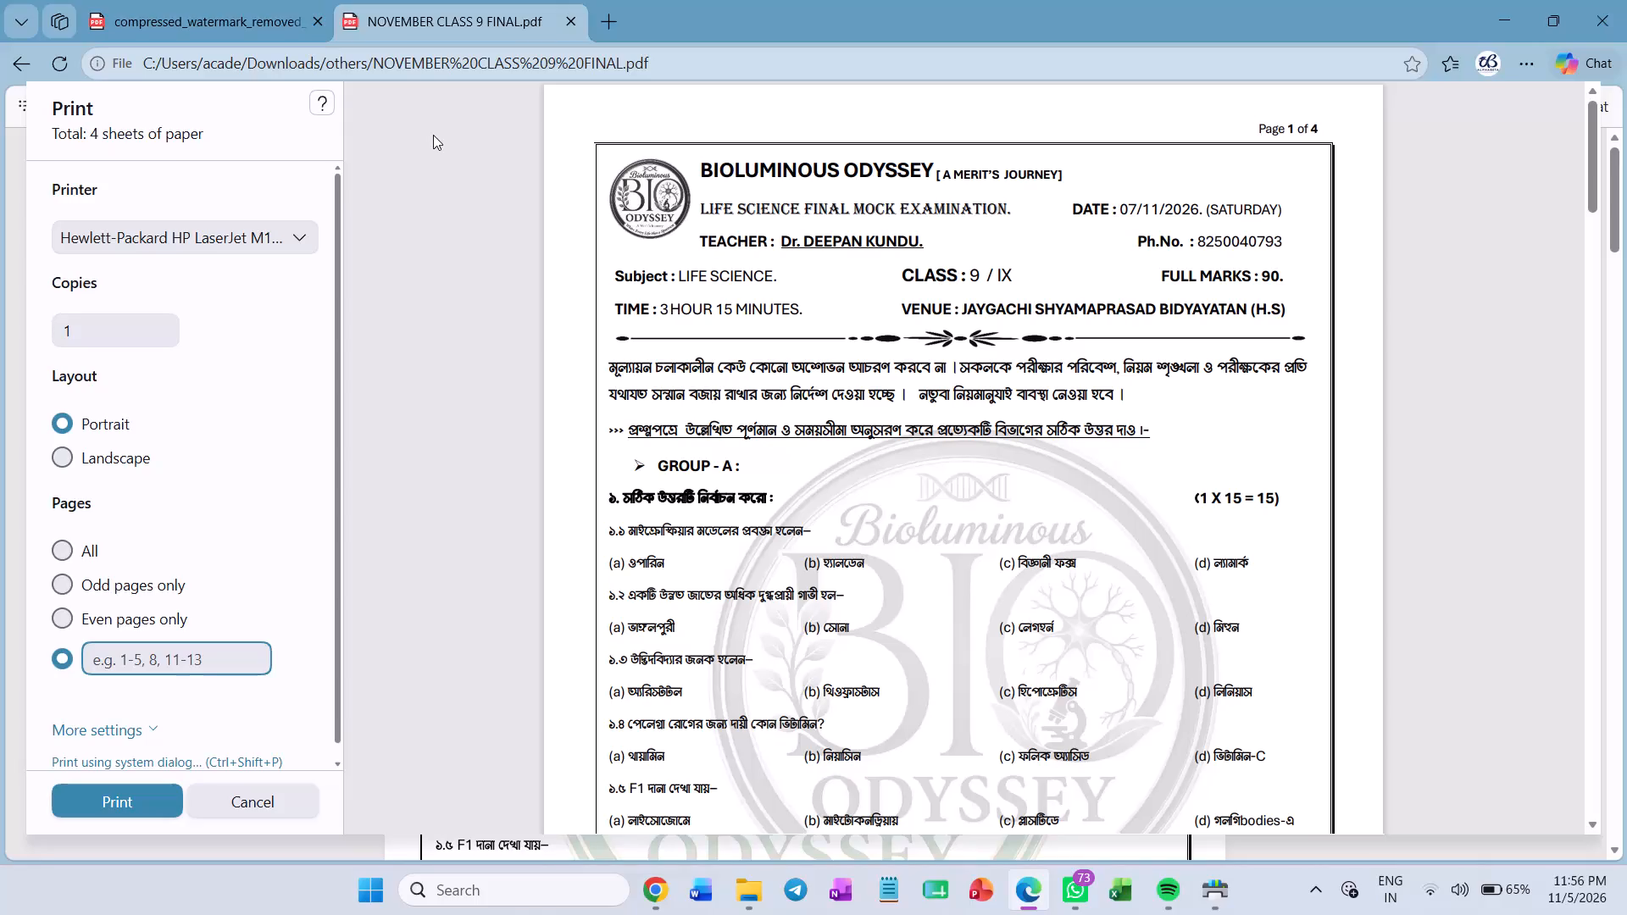
# Configure the exam PDF's print job for page 3 only, with 4 copies.
pyautogui.click(433, 135)
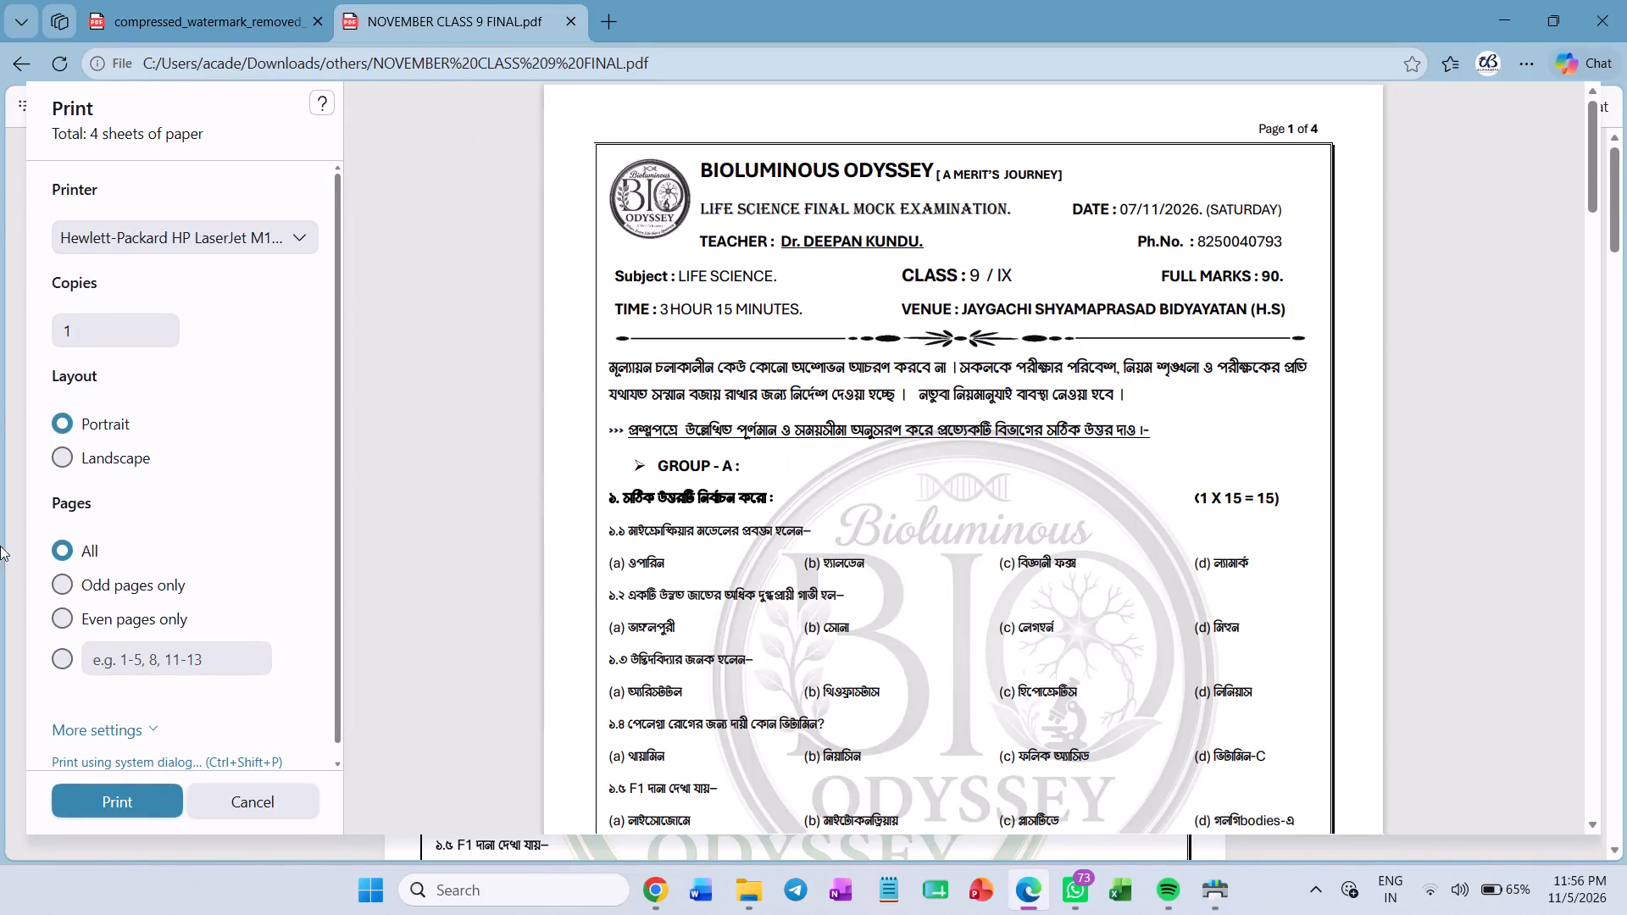
pyautogui.click(97, 673)
pyautogui.press('3')
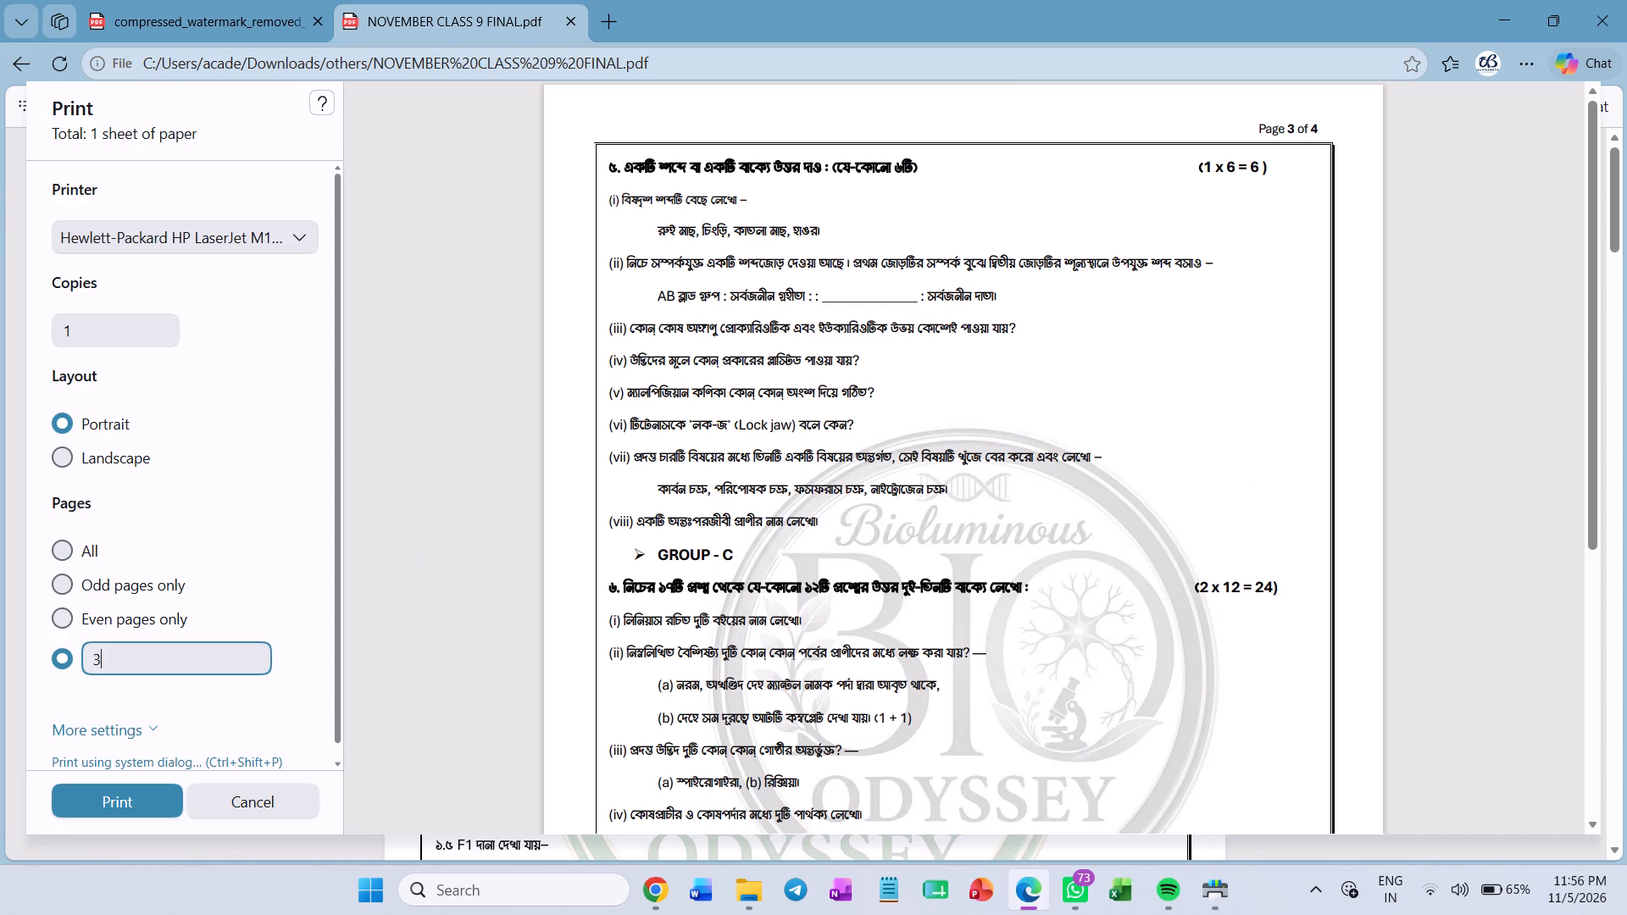
pyautogui.click(82, 326)
pyautogui.scroll(2, 82, 326)
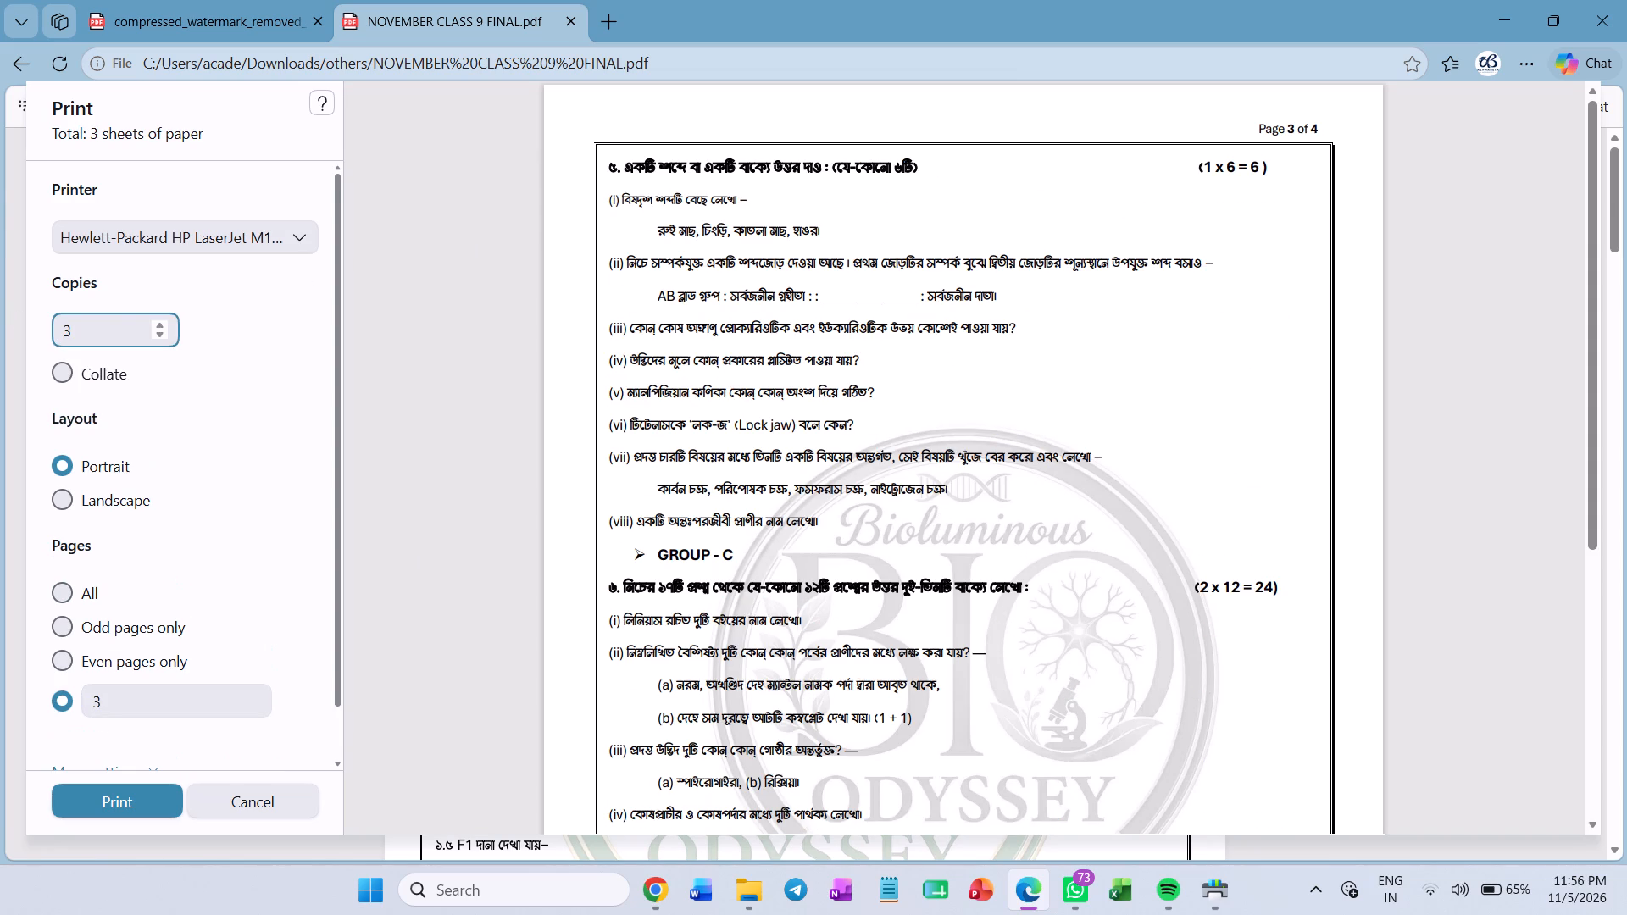
pyautogui.scroll(1, 82, 326)
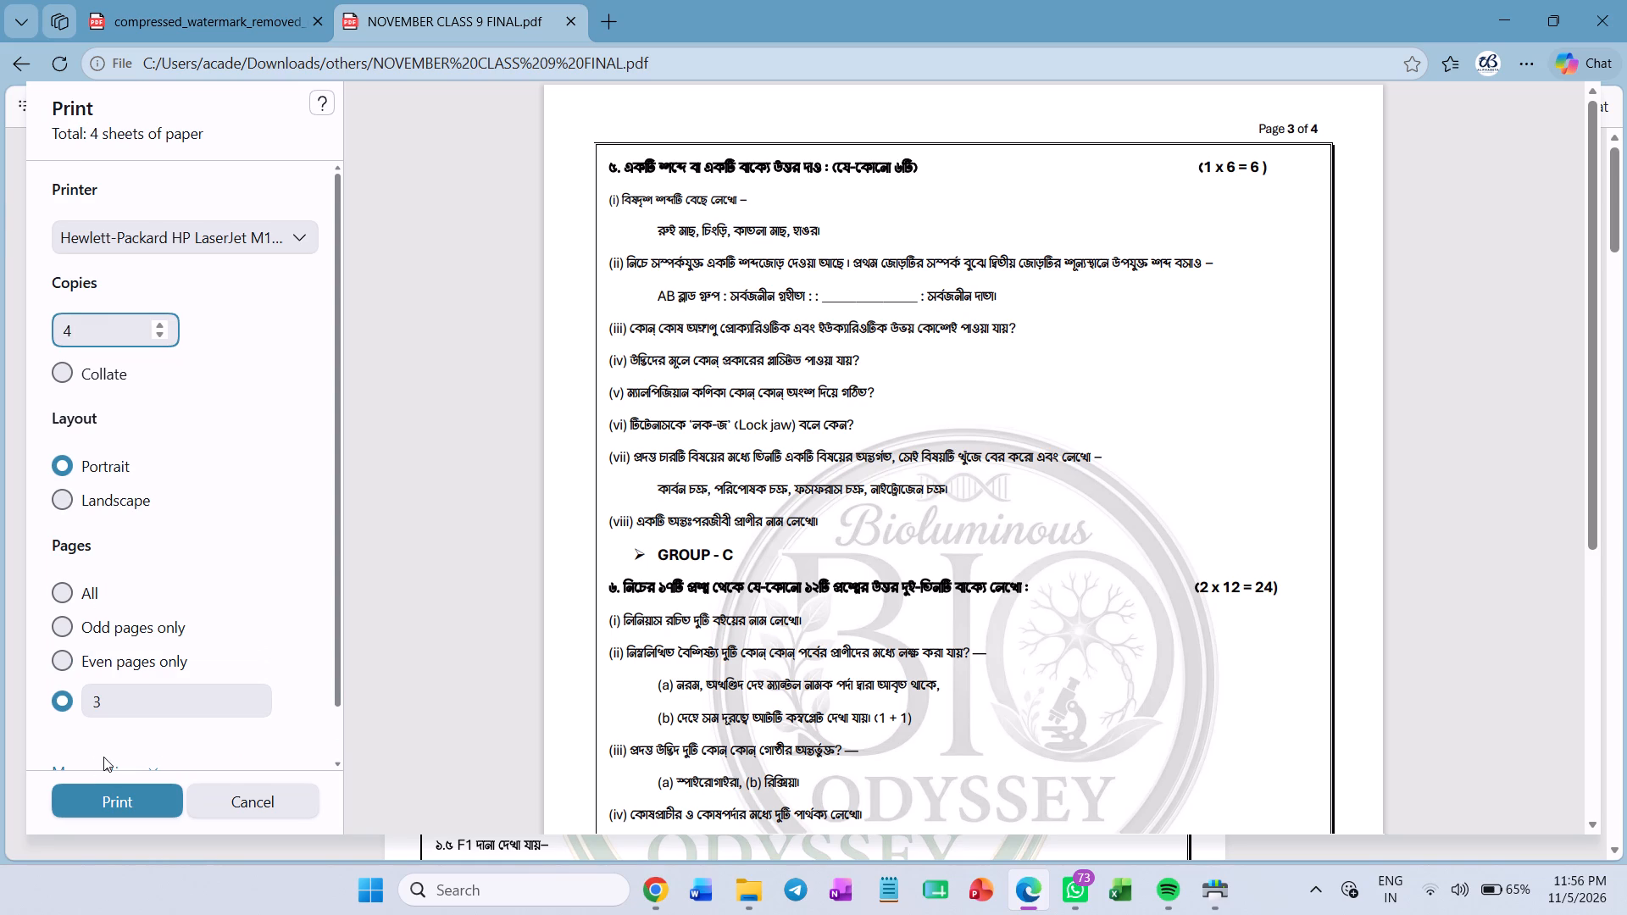
pyautogui.scroll(-2, 103, 757)
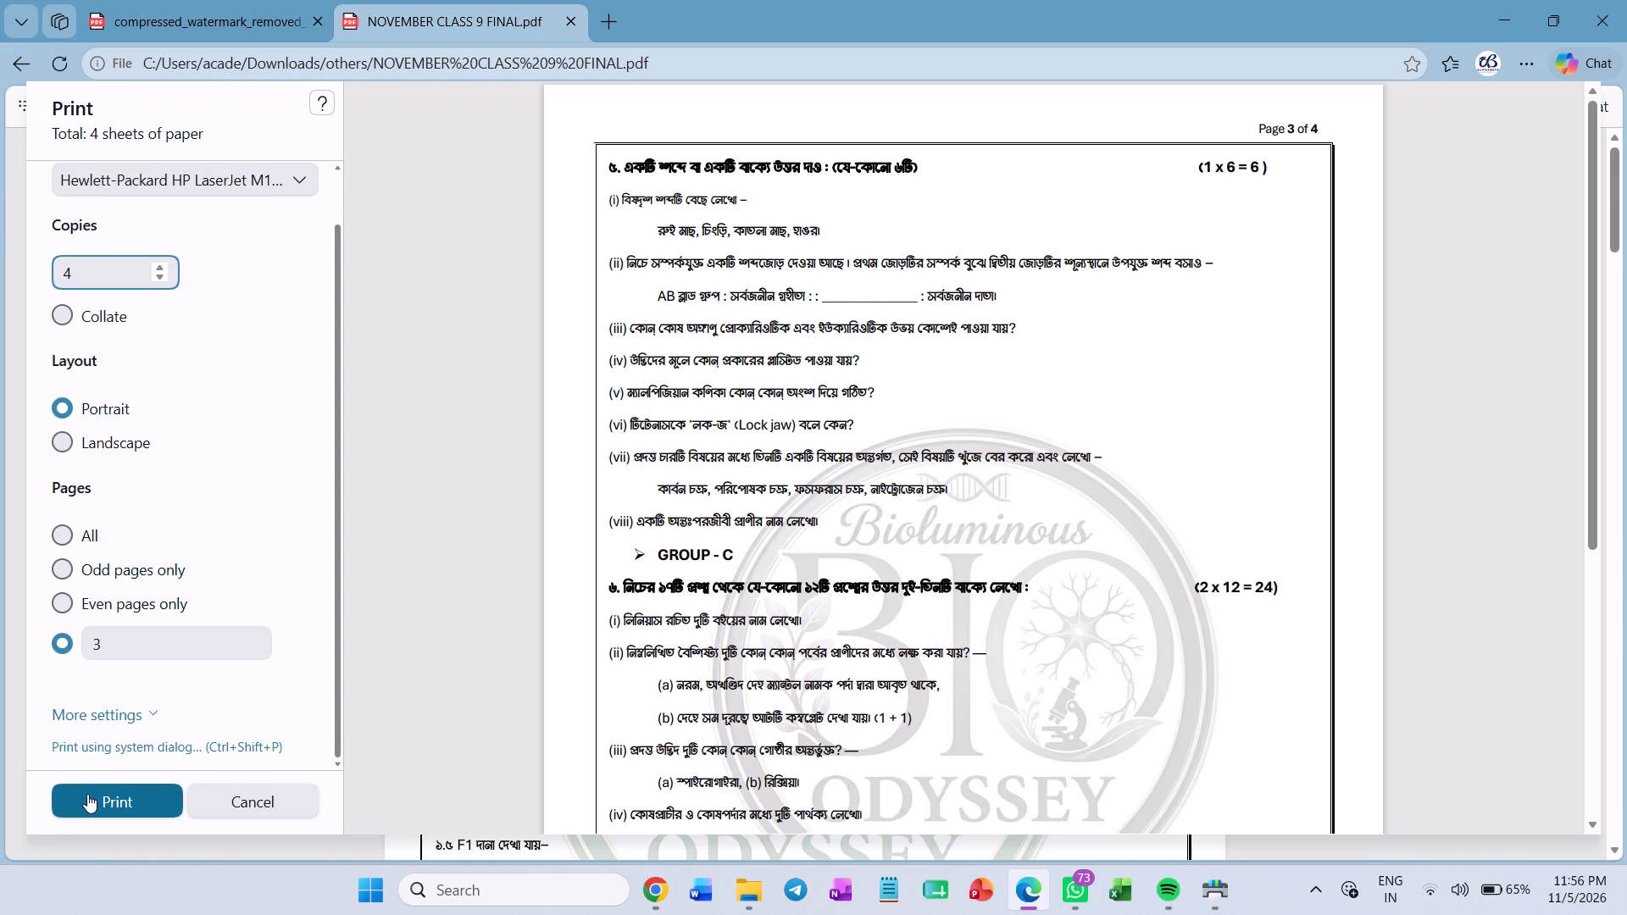
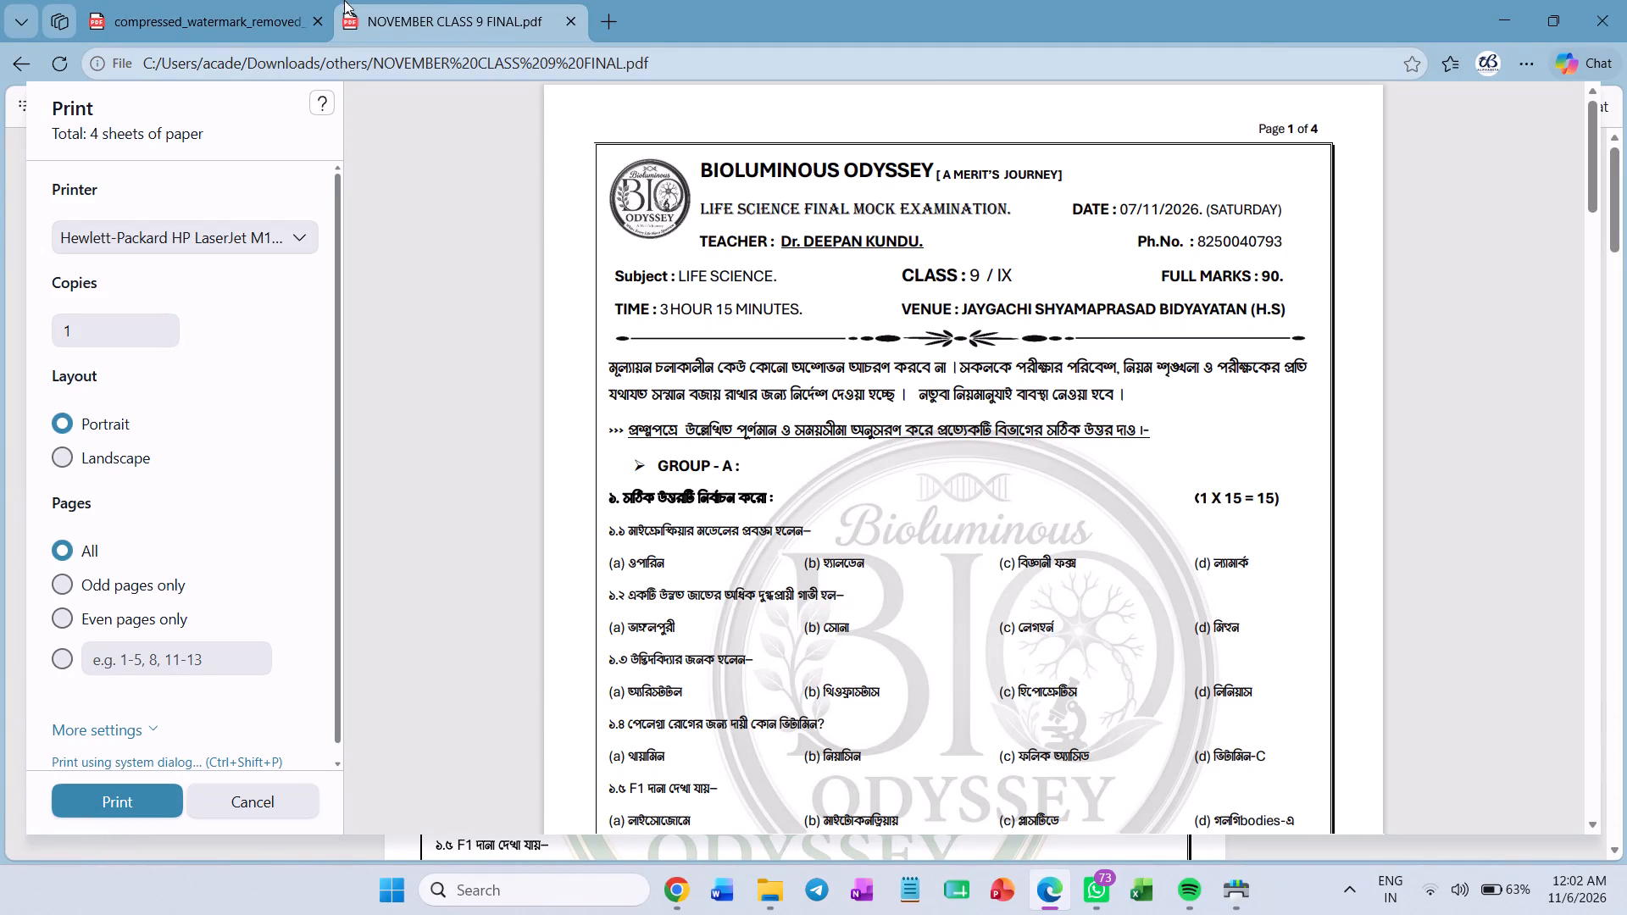
# Print only page 4 of the exam PDF in 10 copies, checking the page preview before sending the job.
pyautogui.click(102, 338)
pyautogui.click(102, 338)
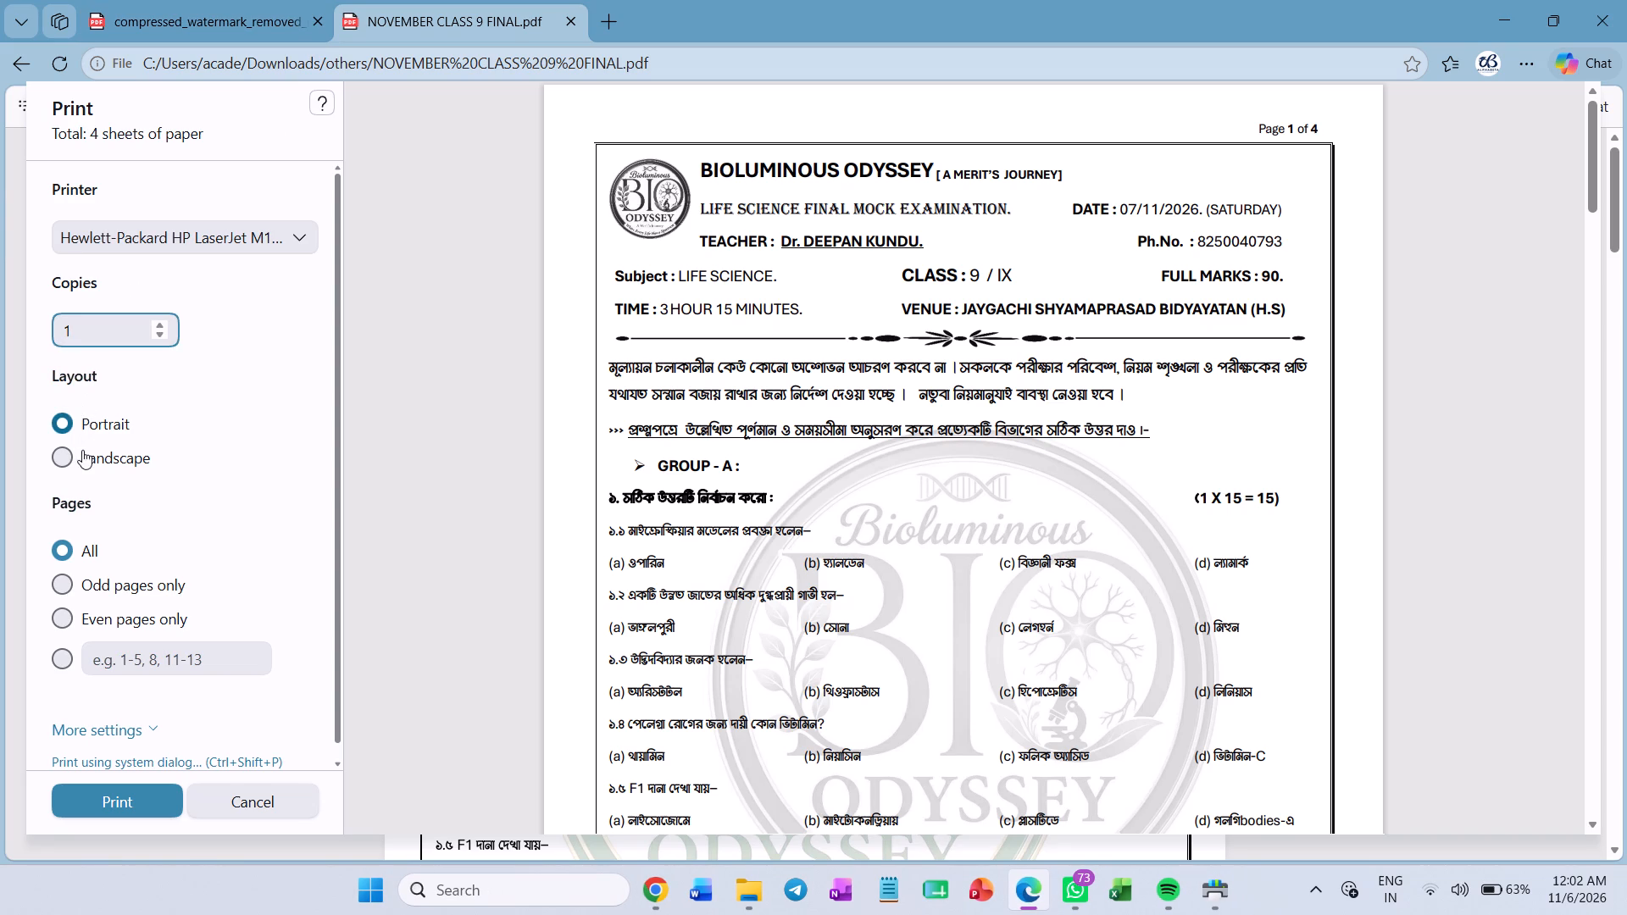
pyautogui.click(103, 496)
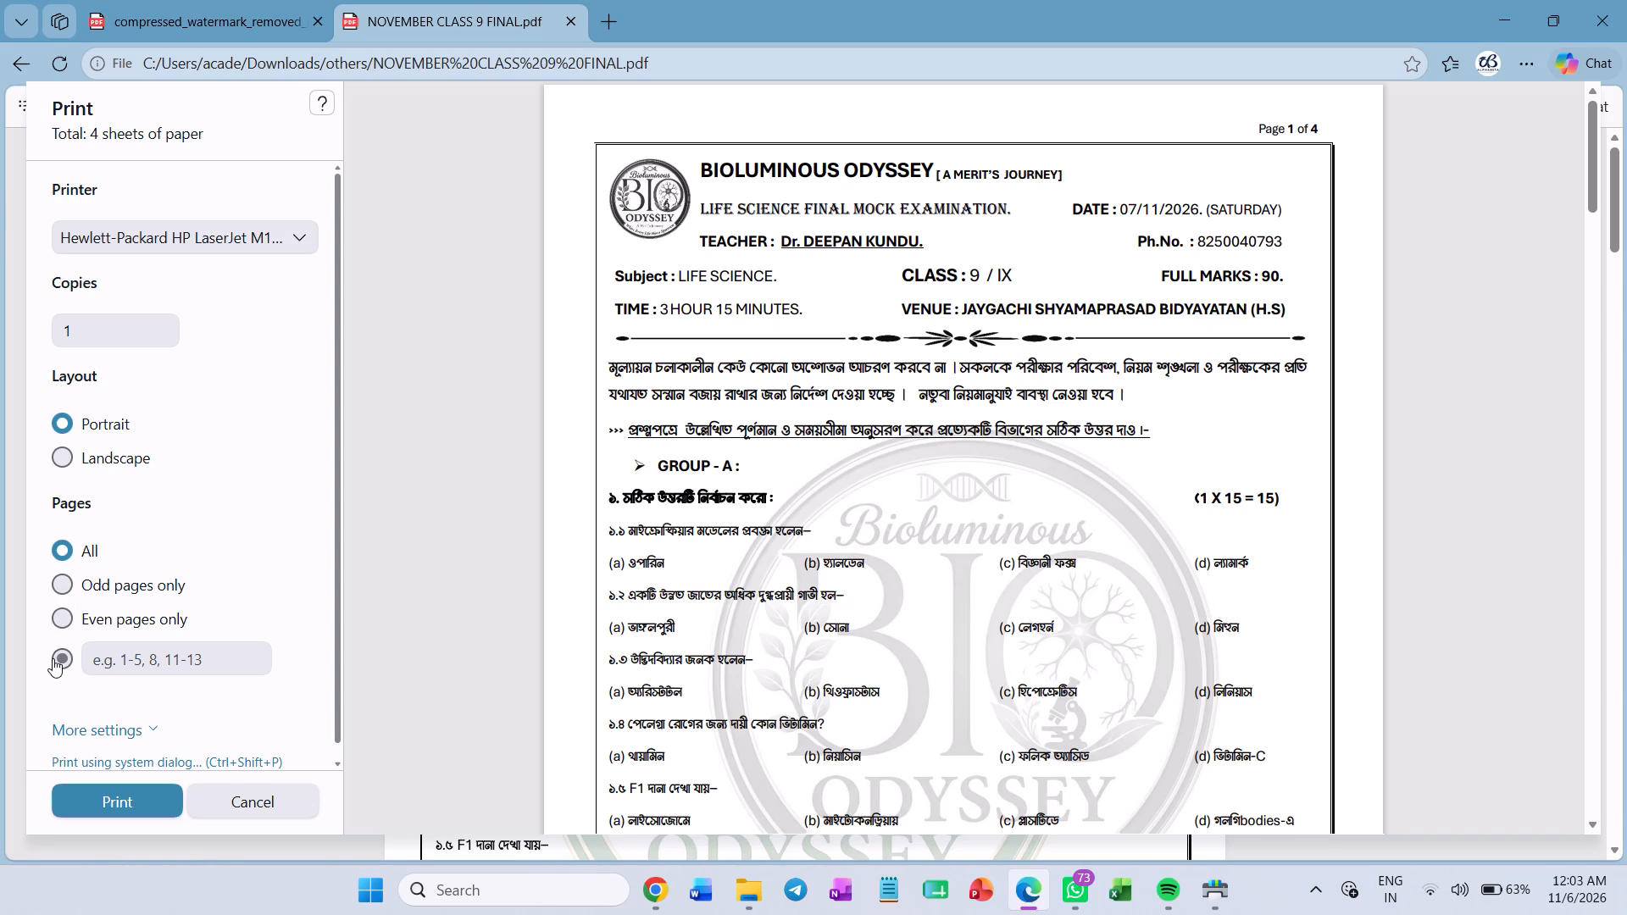
pyautogui.click(144, 660)
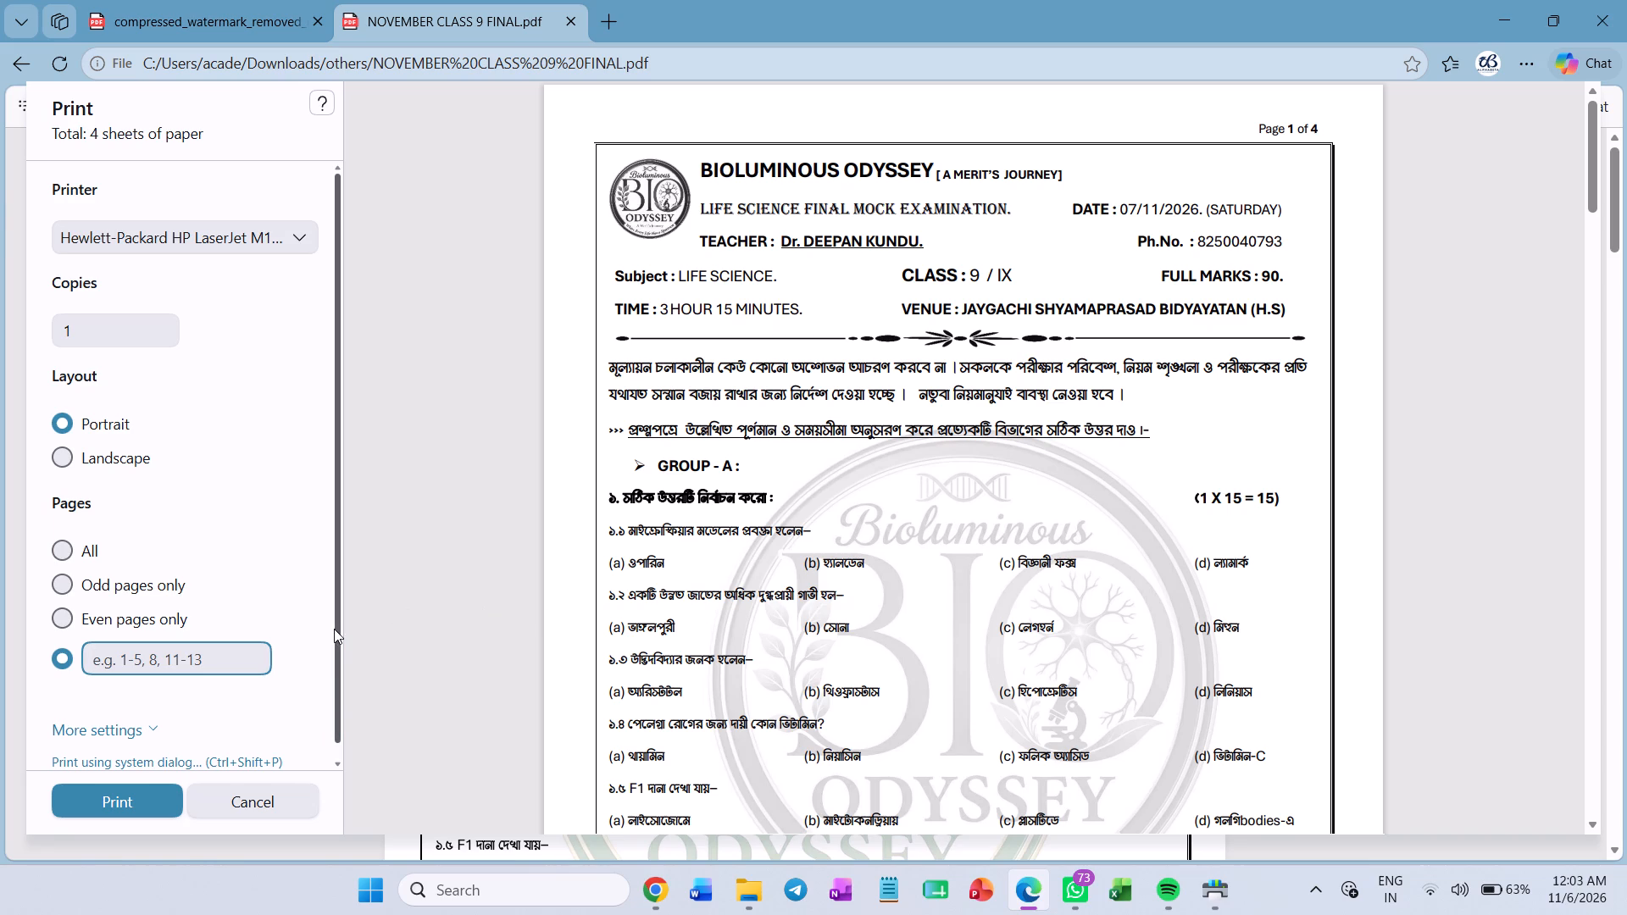
pyautogui.moveTo(334, 629); pyautogui.dragTo(327, 723)
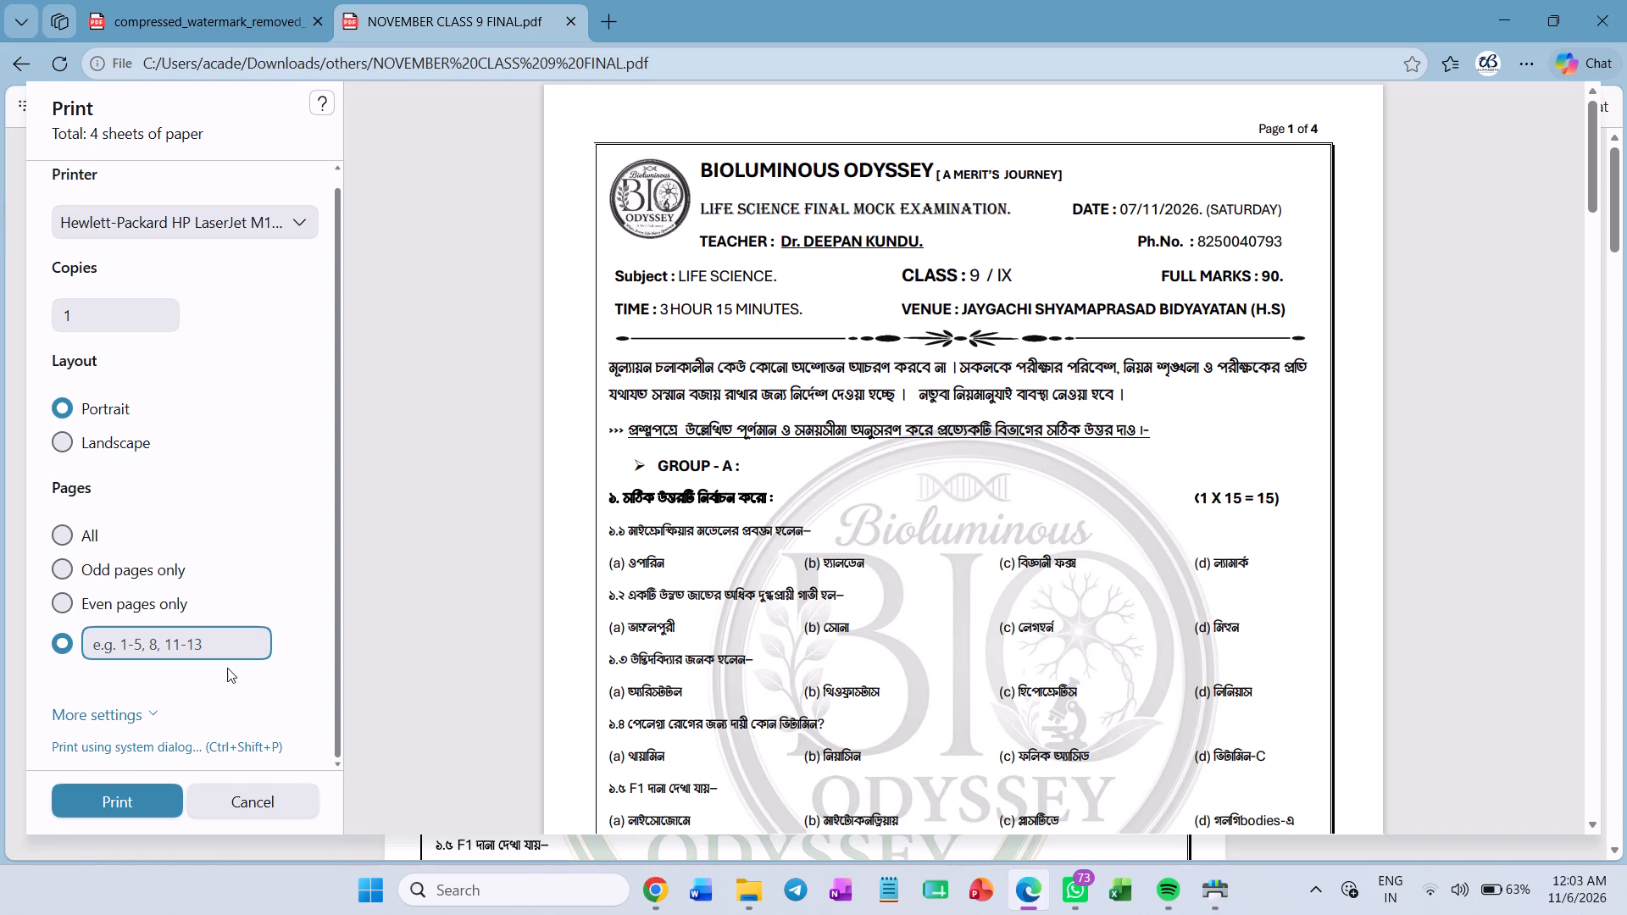
pyautogui.press('4')
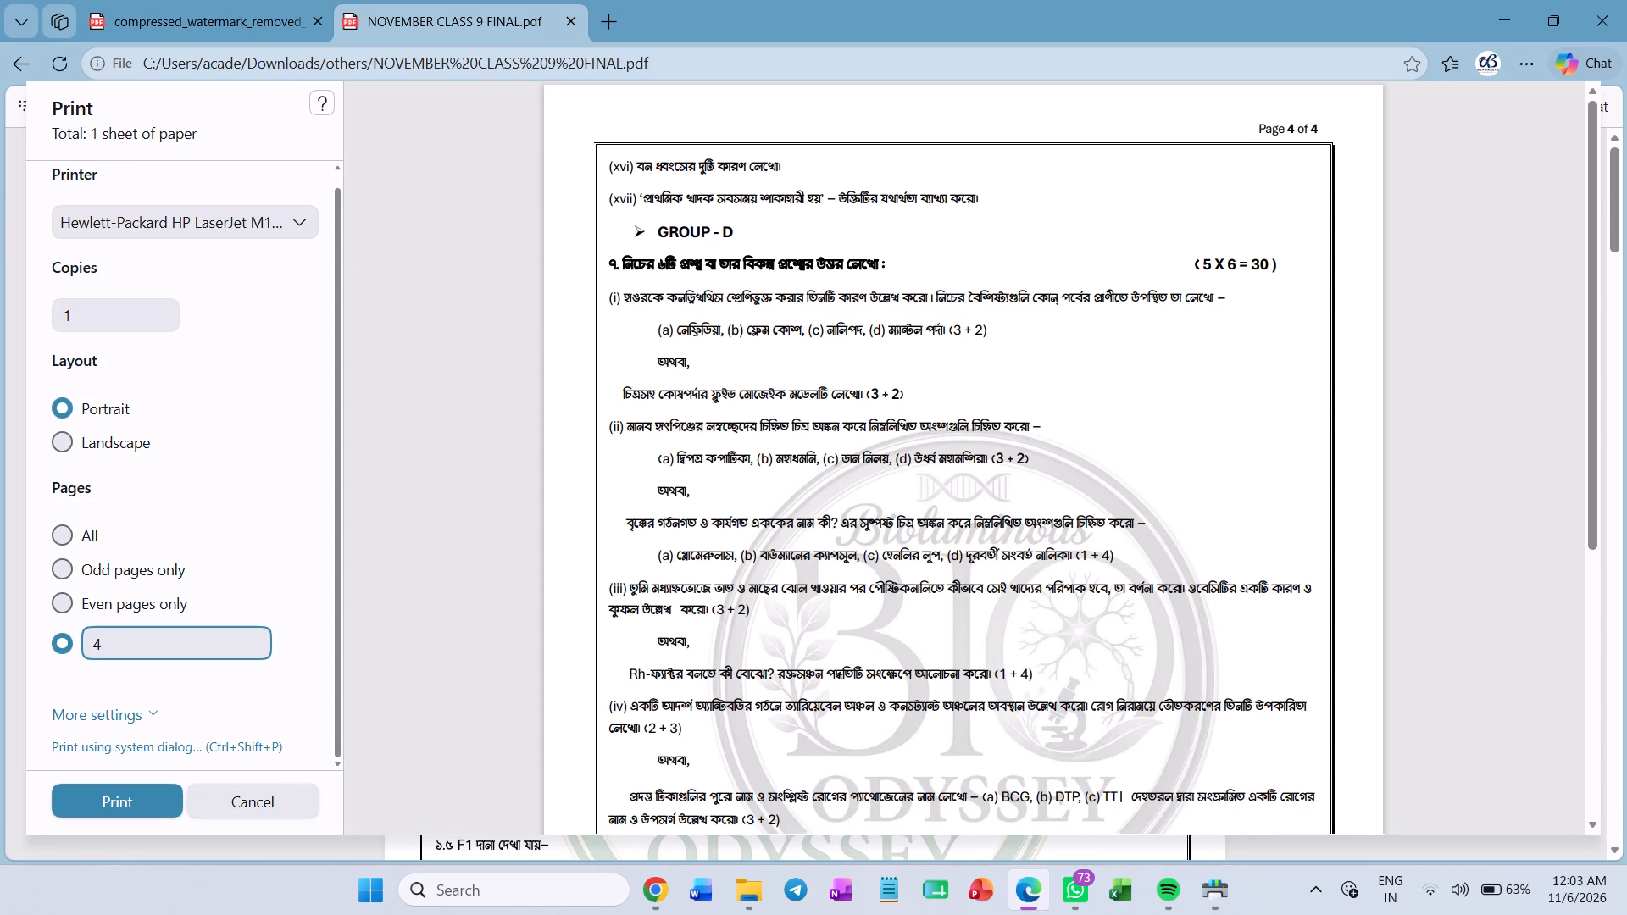
pyautogui.click(132, 319)
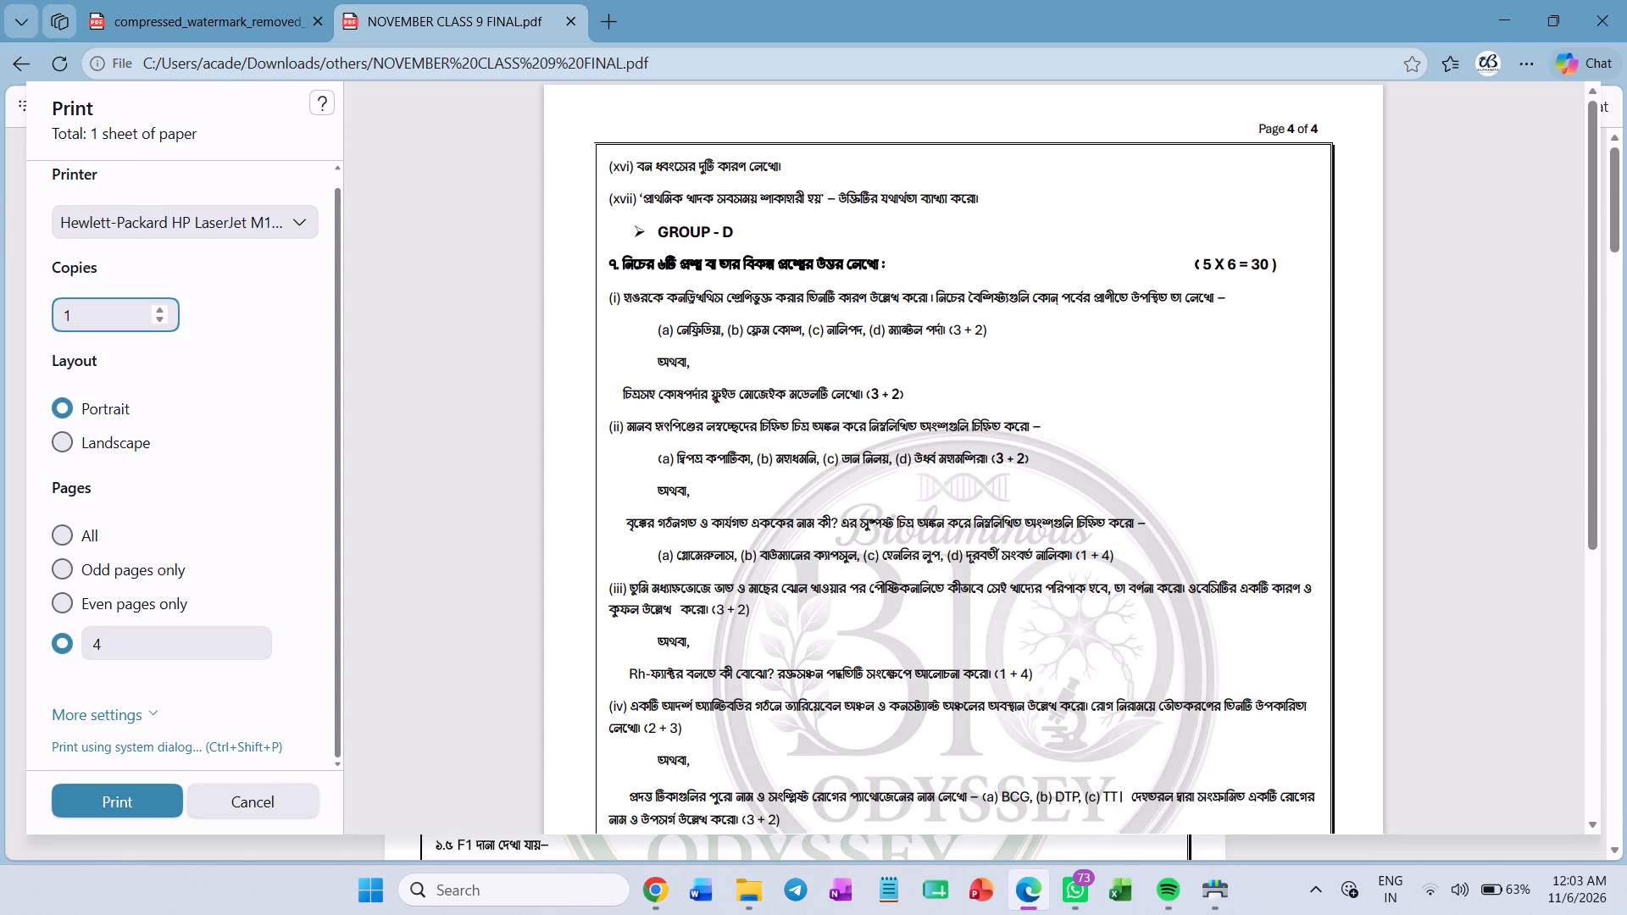
pyautogui.press('0')
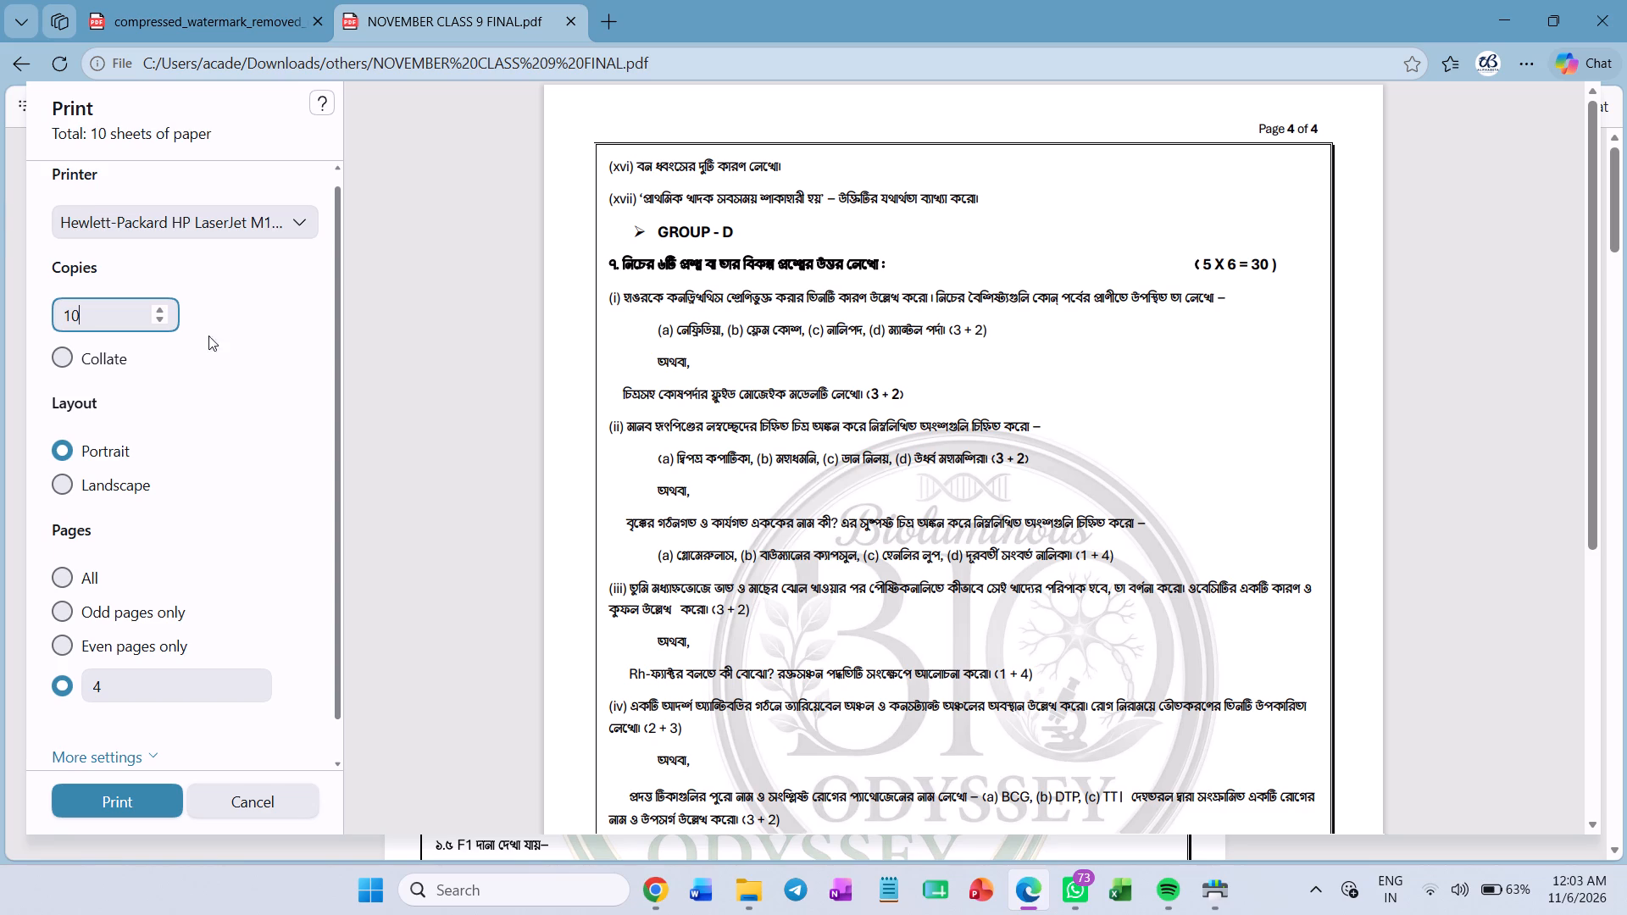
pyautogui.scroll(-7, 701, 435)
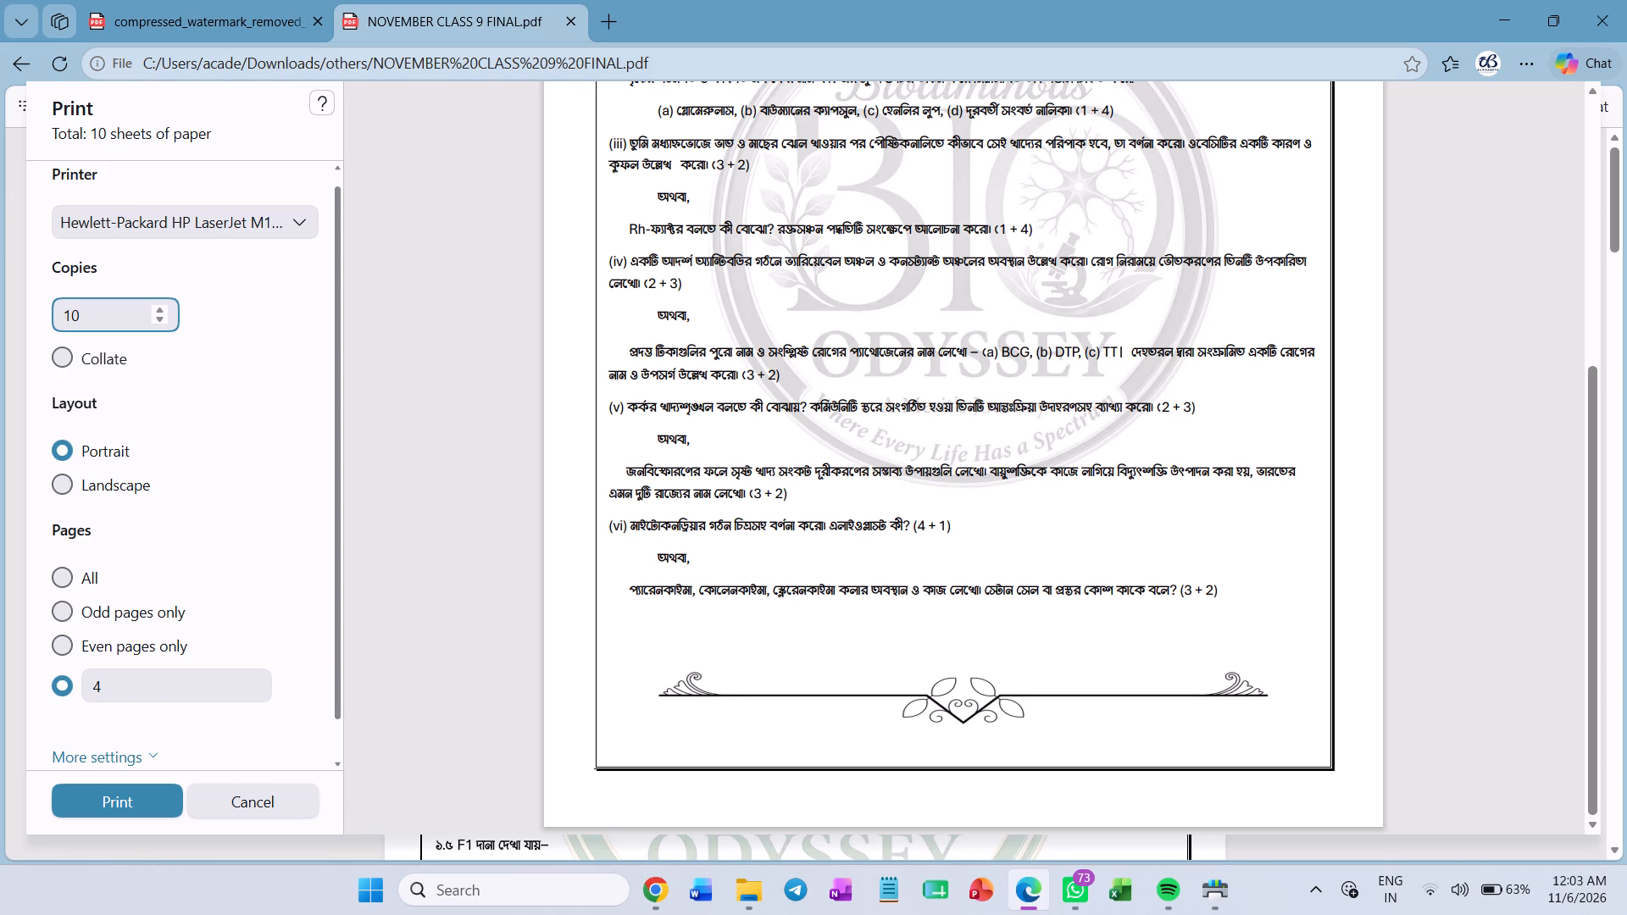
pyautogui.click(104, 797)
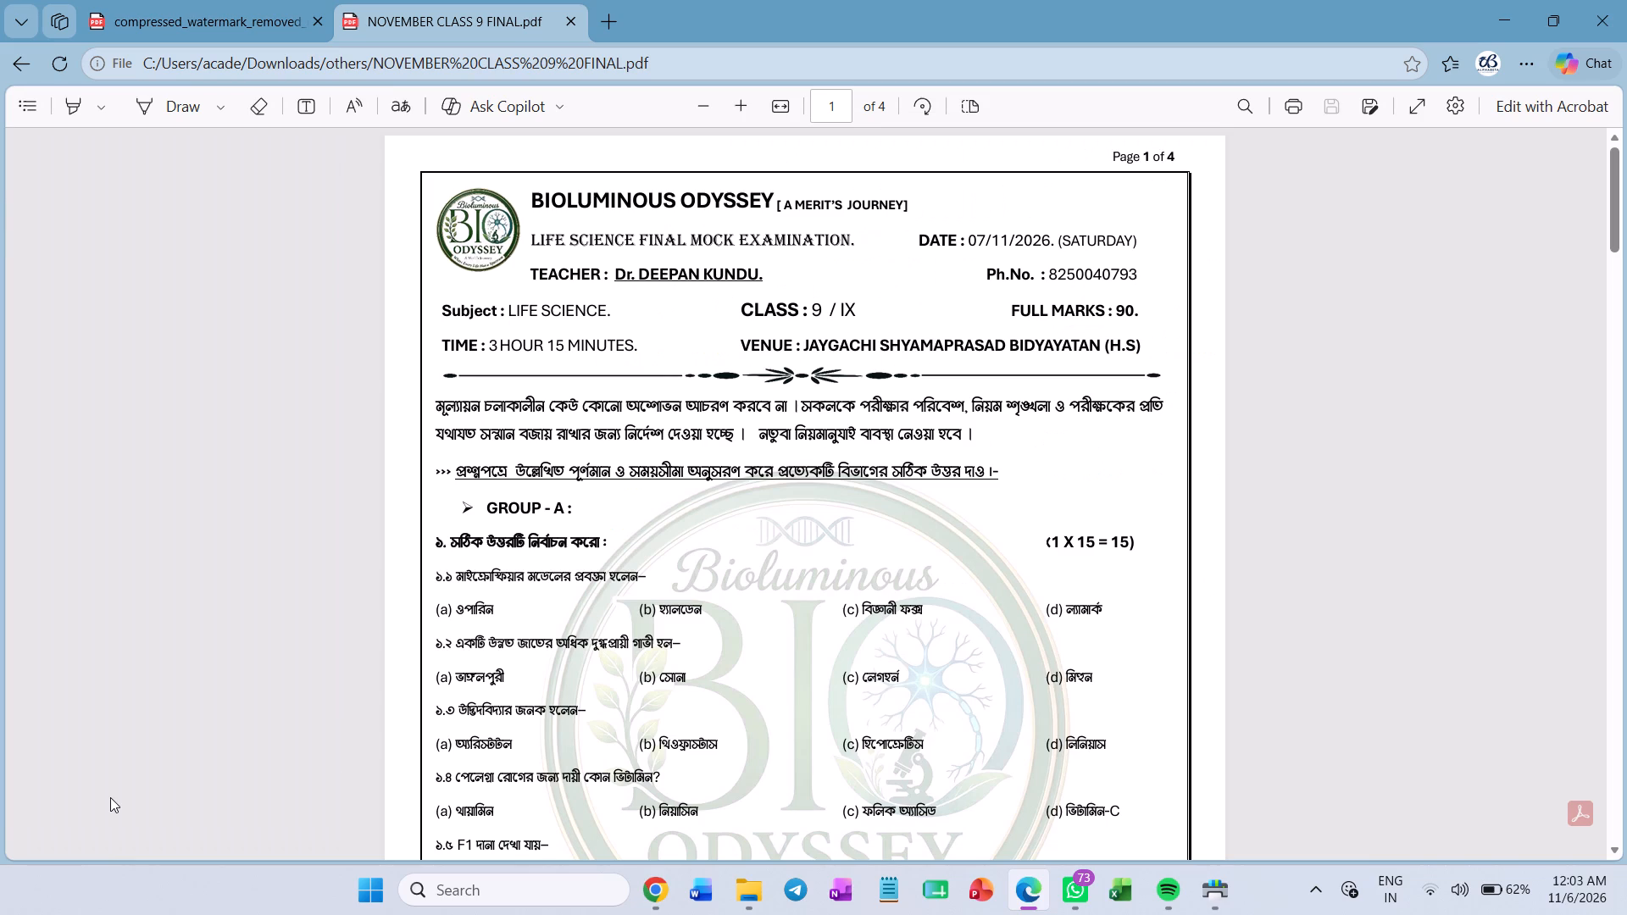
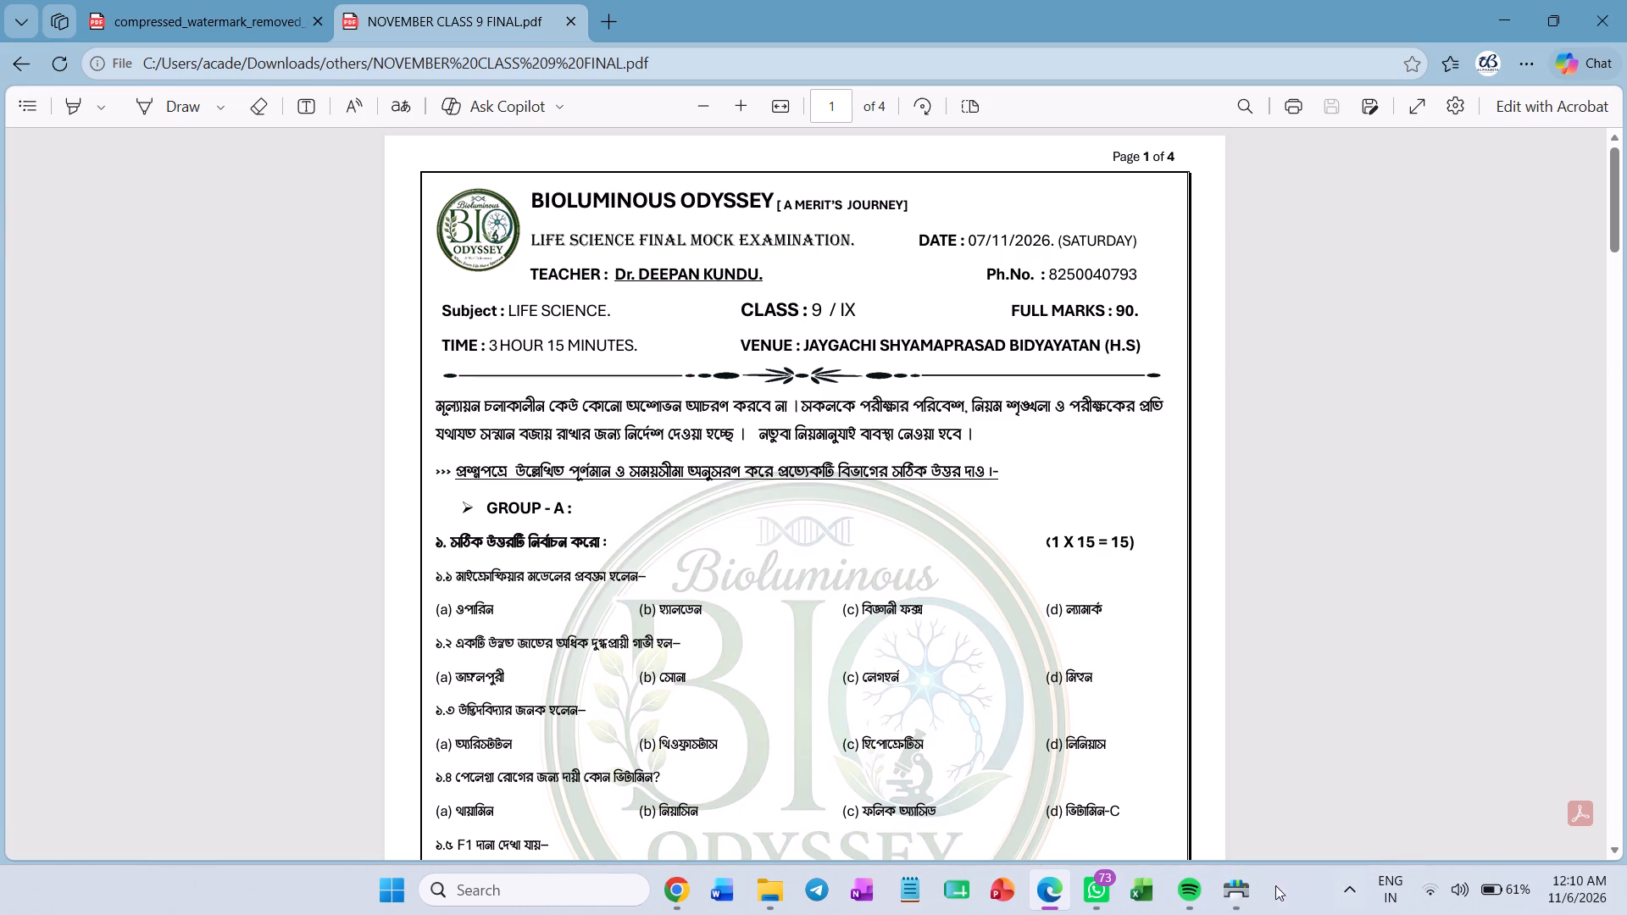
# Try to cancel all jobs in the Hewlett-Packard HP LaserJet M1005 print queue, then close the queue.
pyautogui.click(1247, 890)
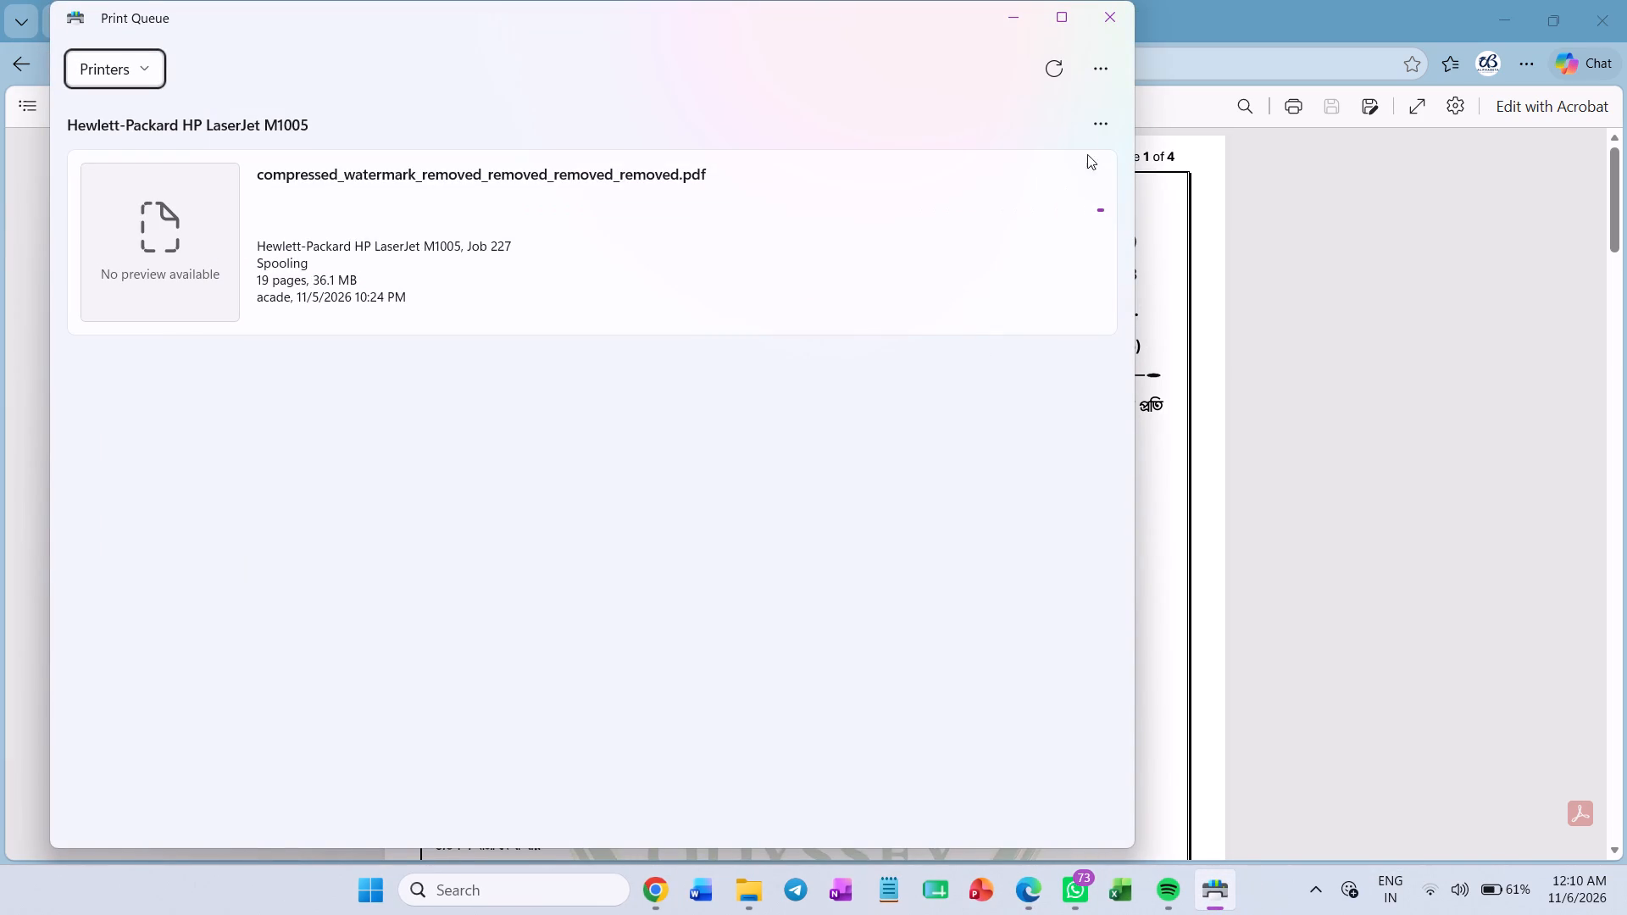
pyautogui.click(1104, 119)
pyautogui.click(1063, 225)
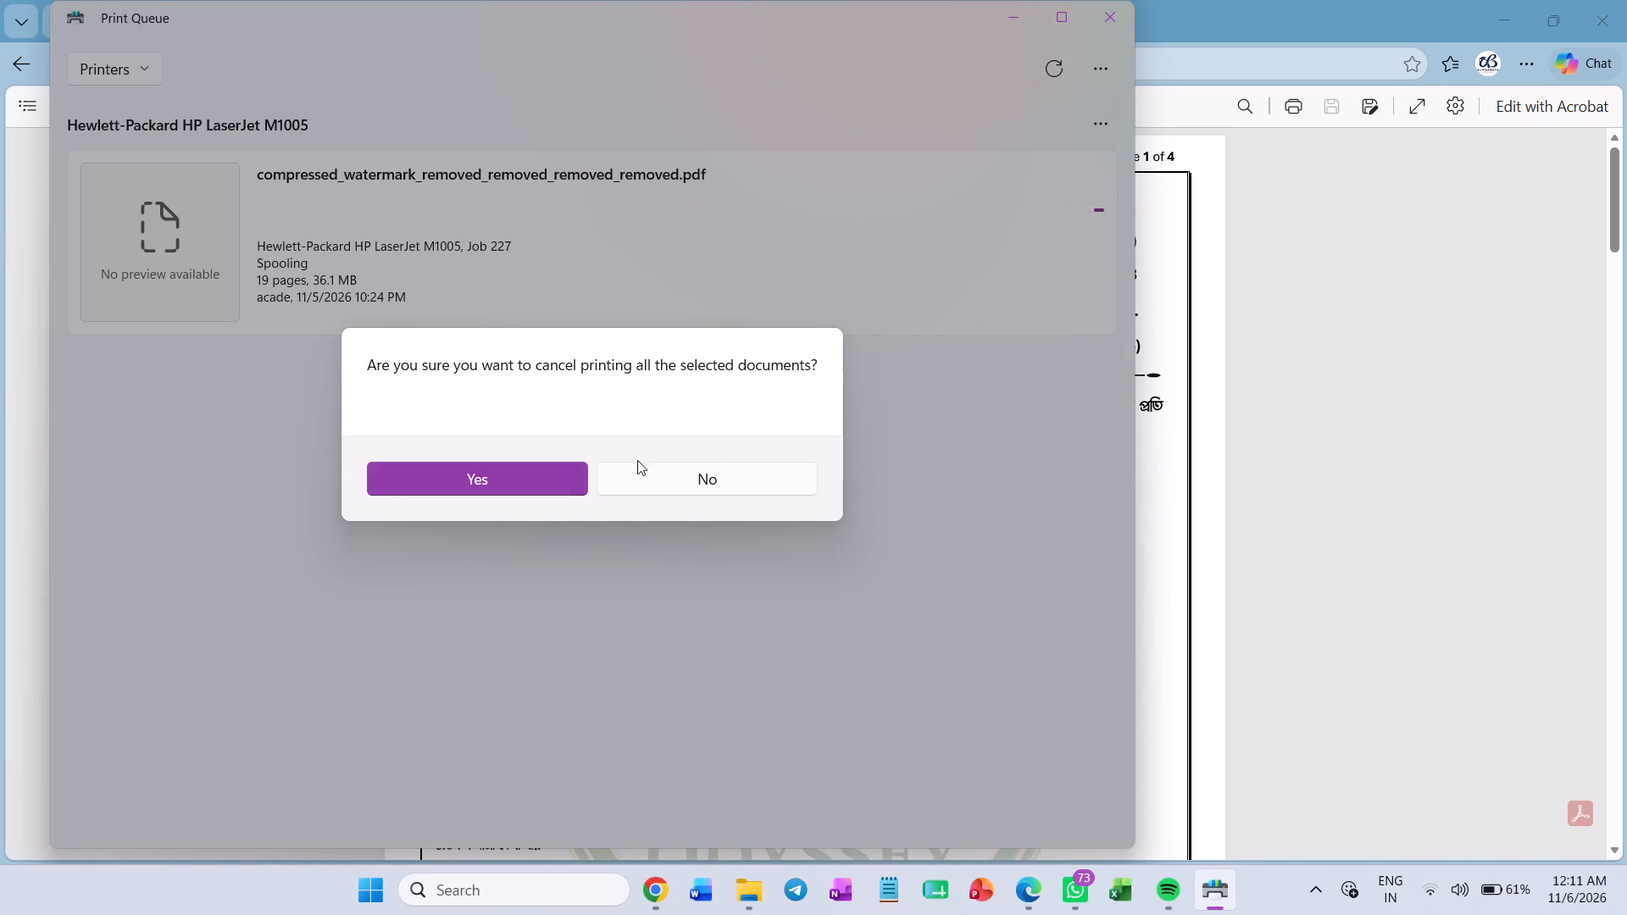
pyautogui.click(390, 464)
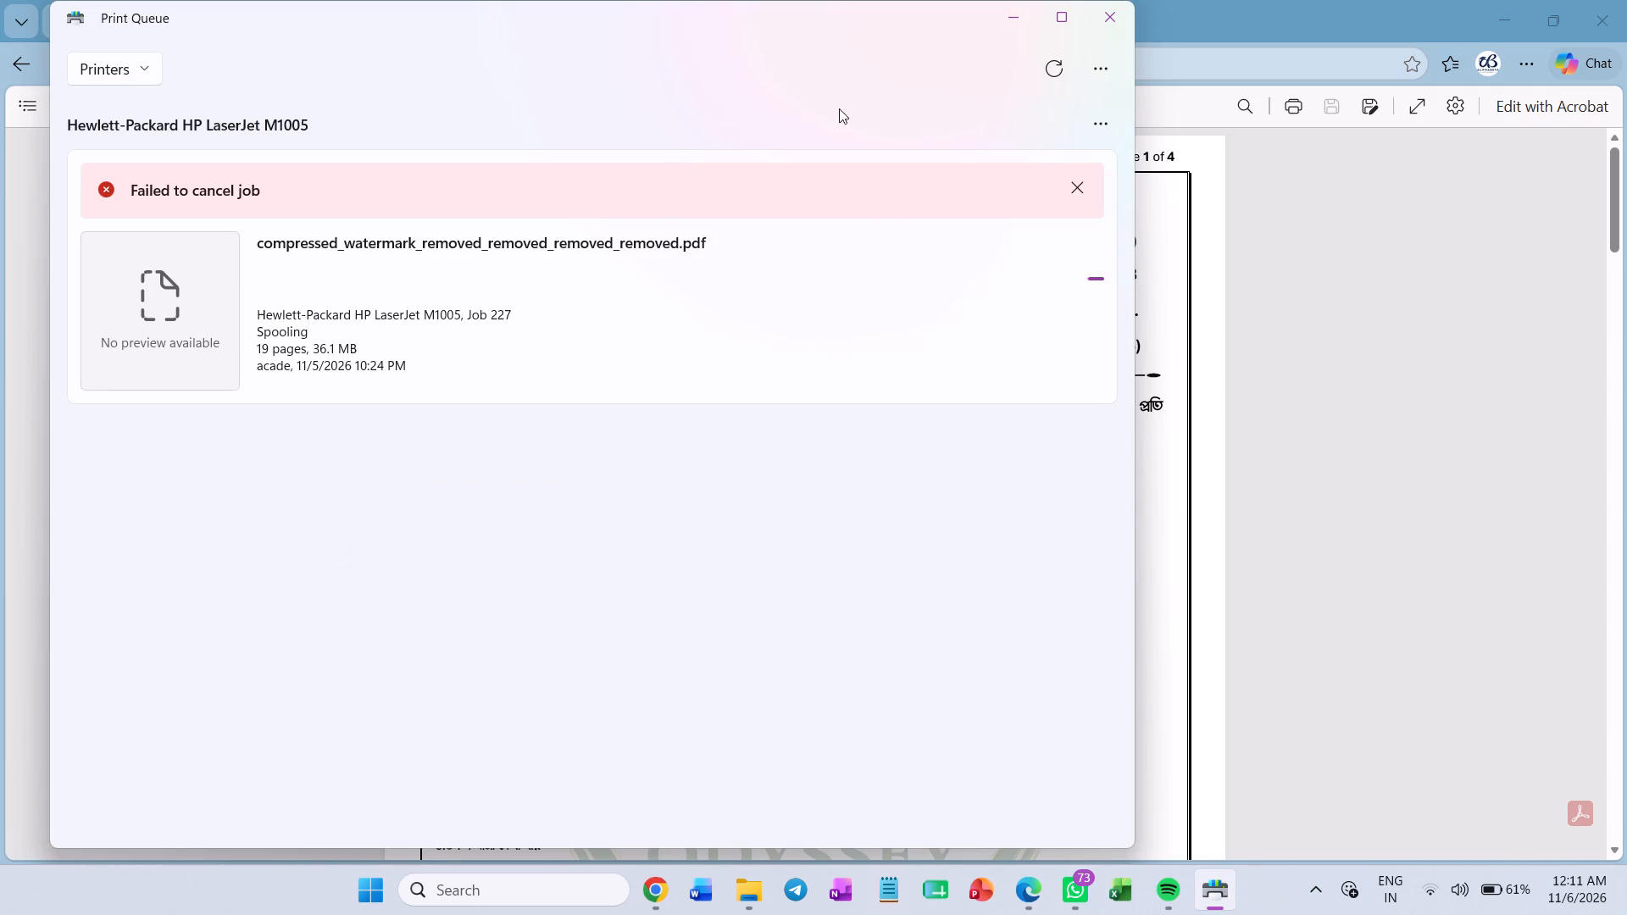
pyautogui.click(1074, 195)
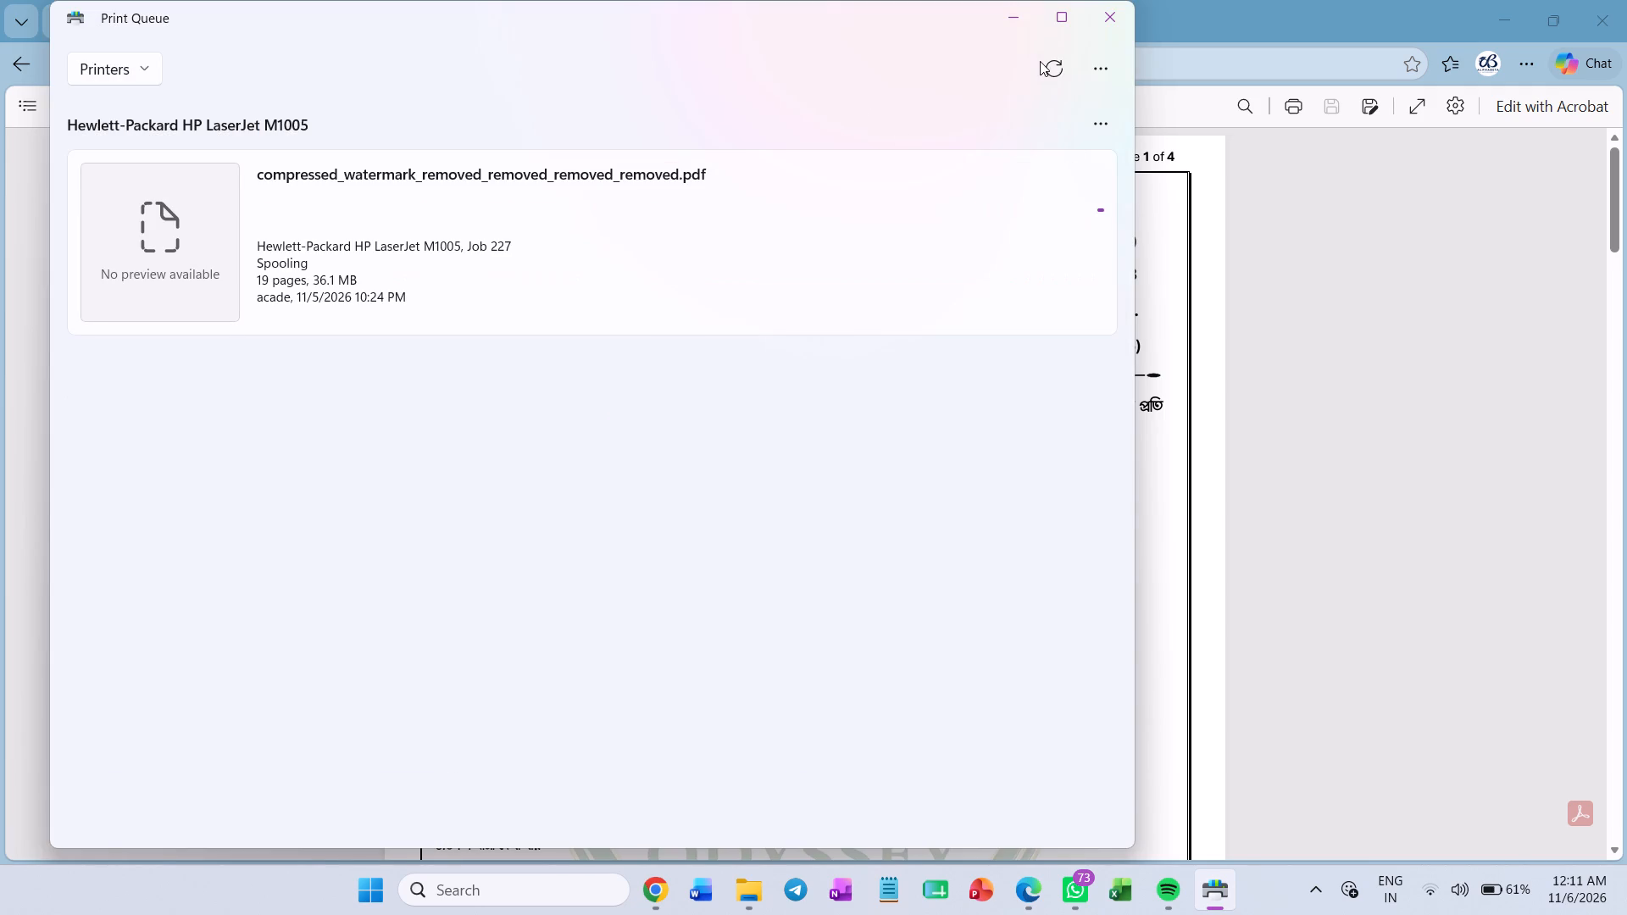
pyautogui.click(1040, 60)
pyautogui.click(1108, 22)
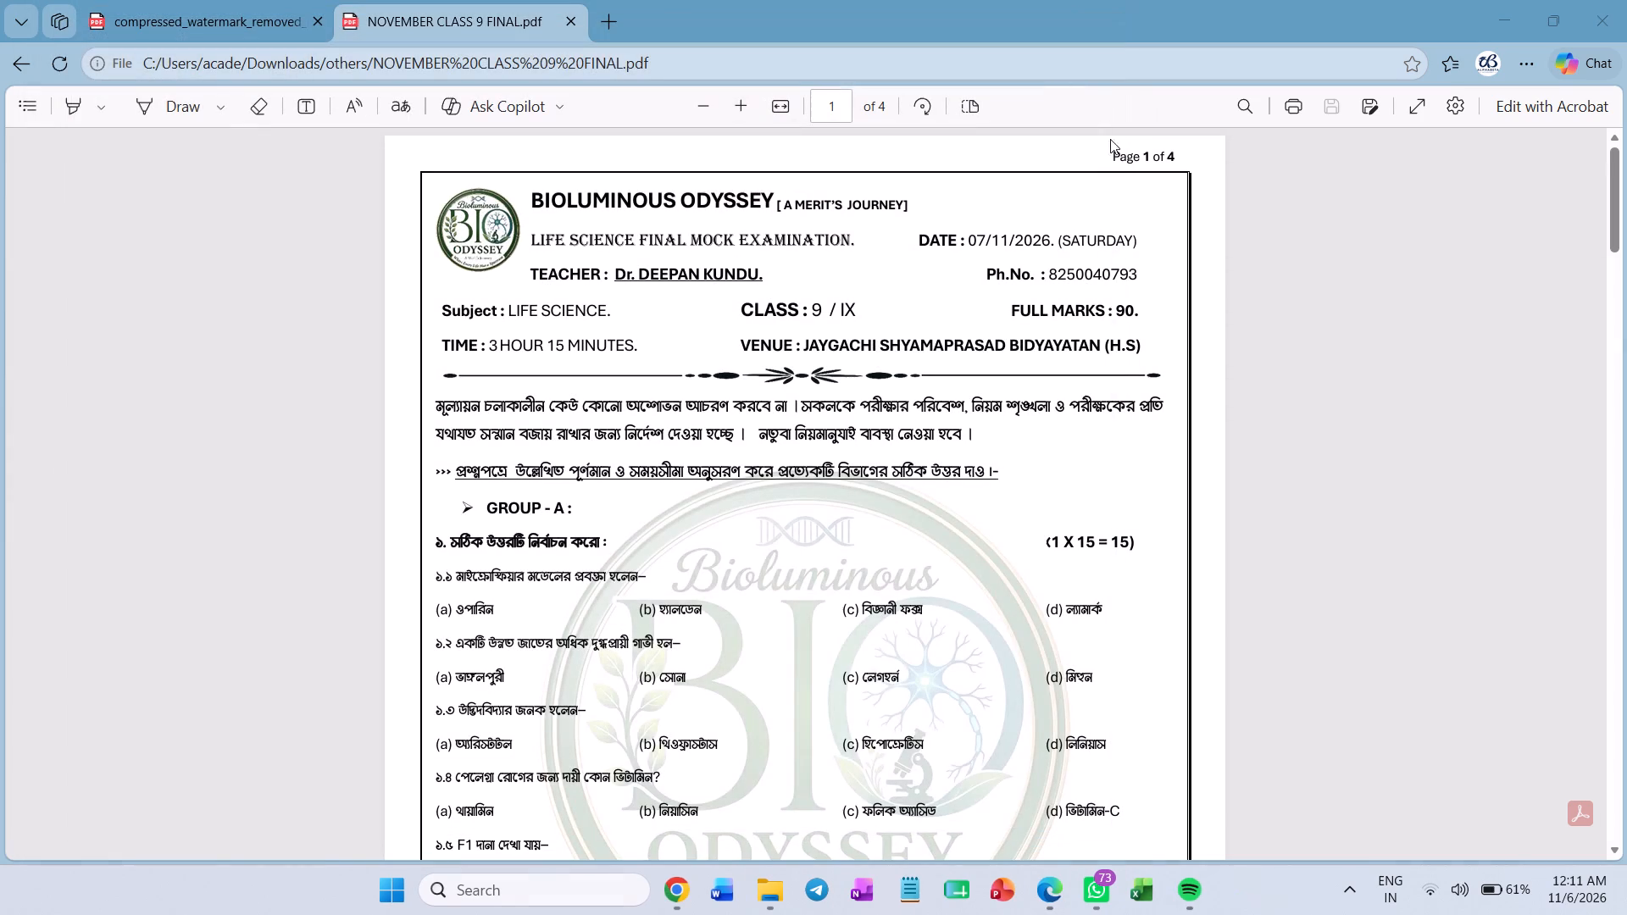
# Print only page 3 of the NOVEMBER CLASS 9 FINAL exam PDF in 7 copies.
pyautogui.hotkey('ctrl', 'p')
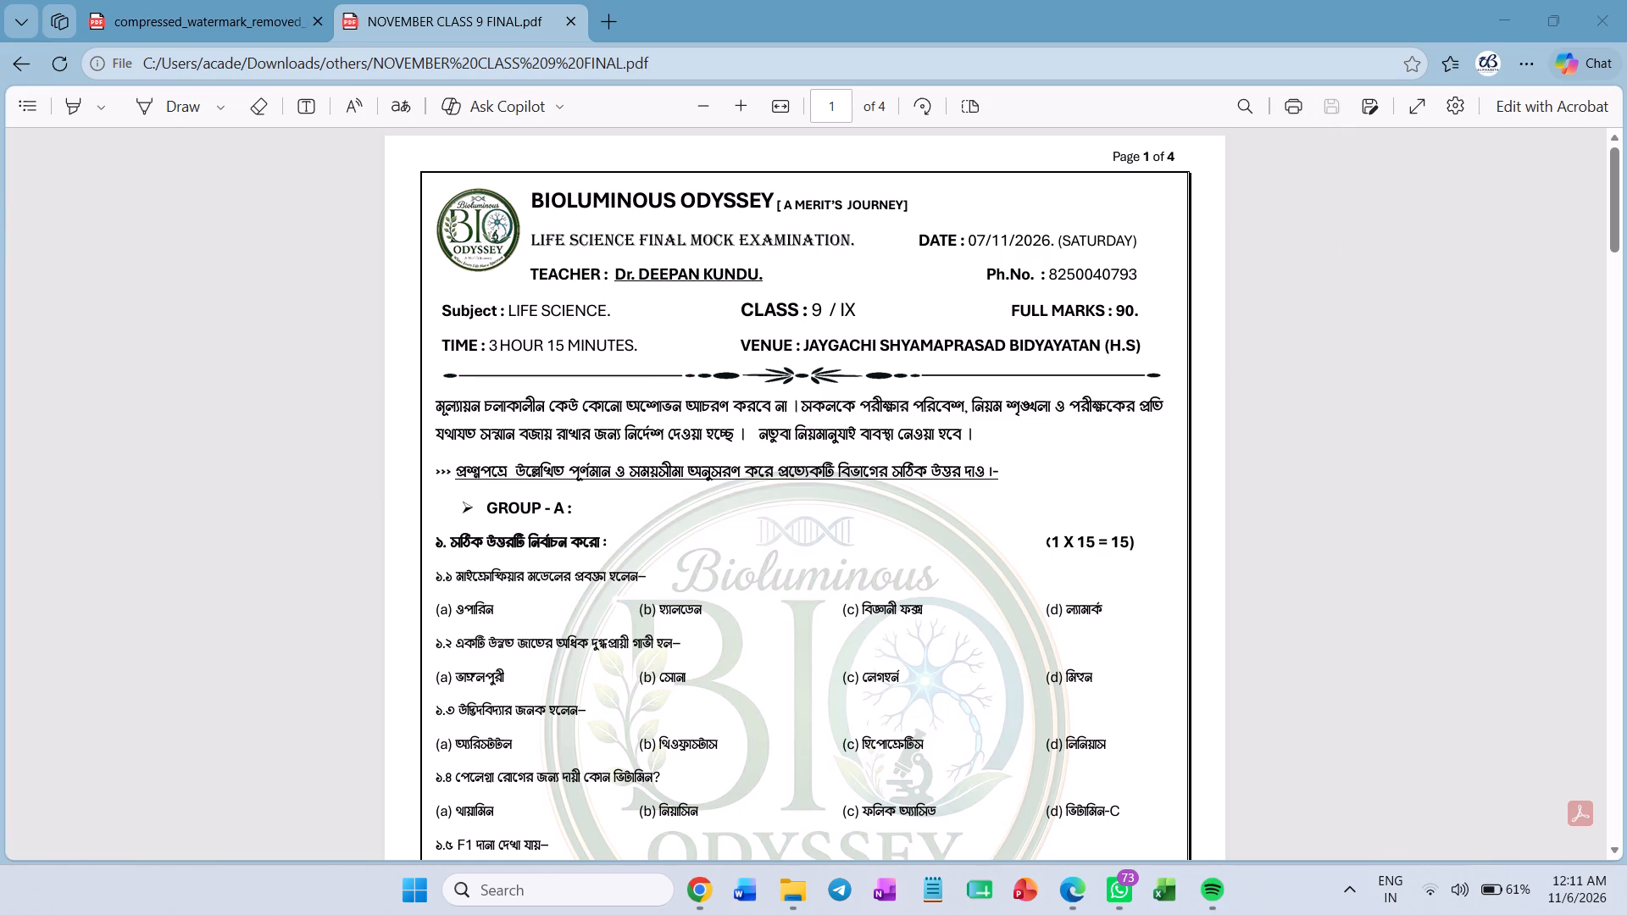
pyautogui.click(1287, 109)
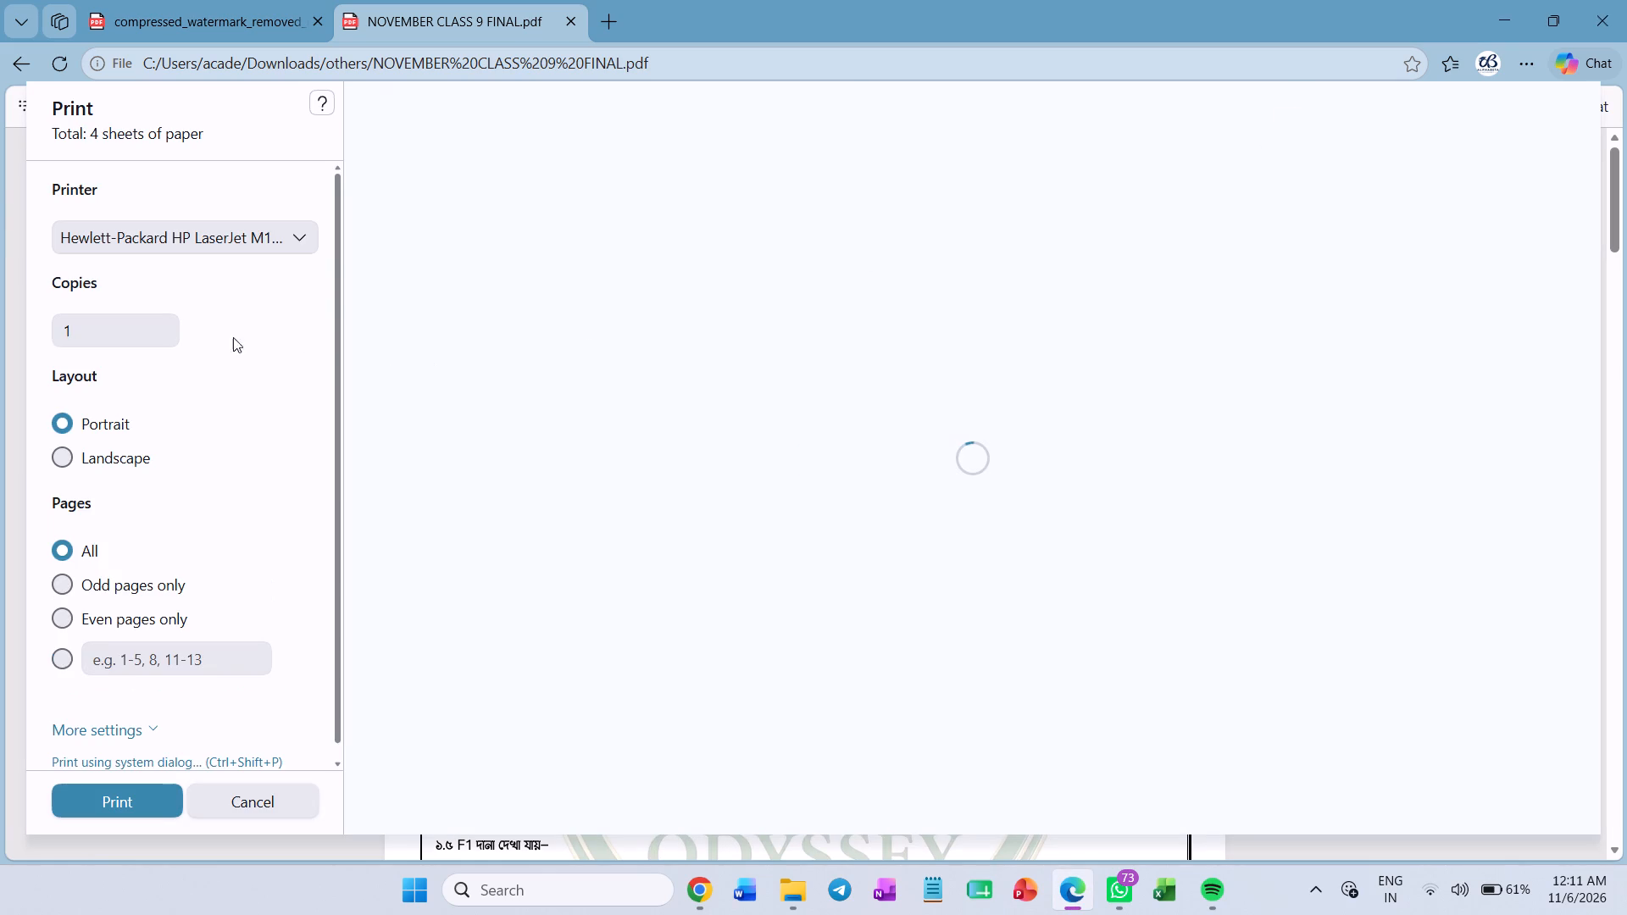
pyautogui.click(109, 339)
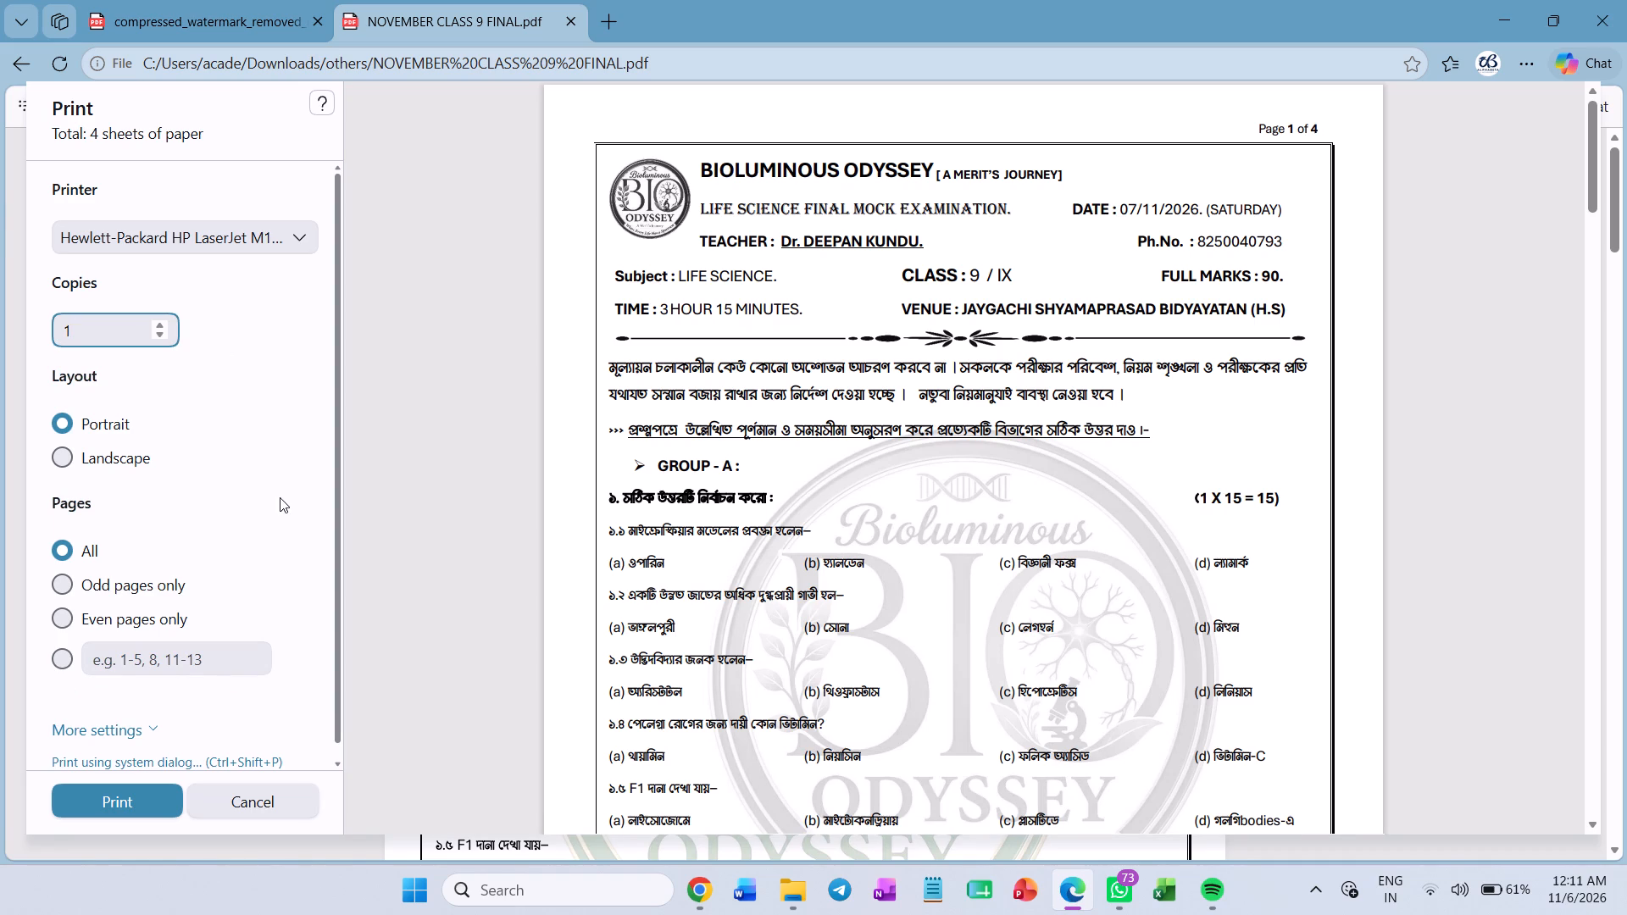
pyautogui.press('BackSpace')
pyautogui.press('7')
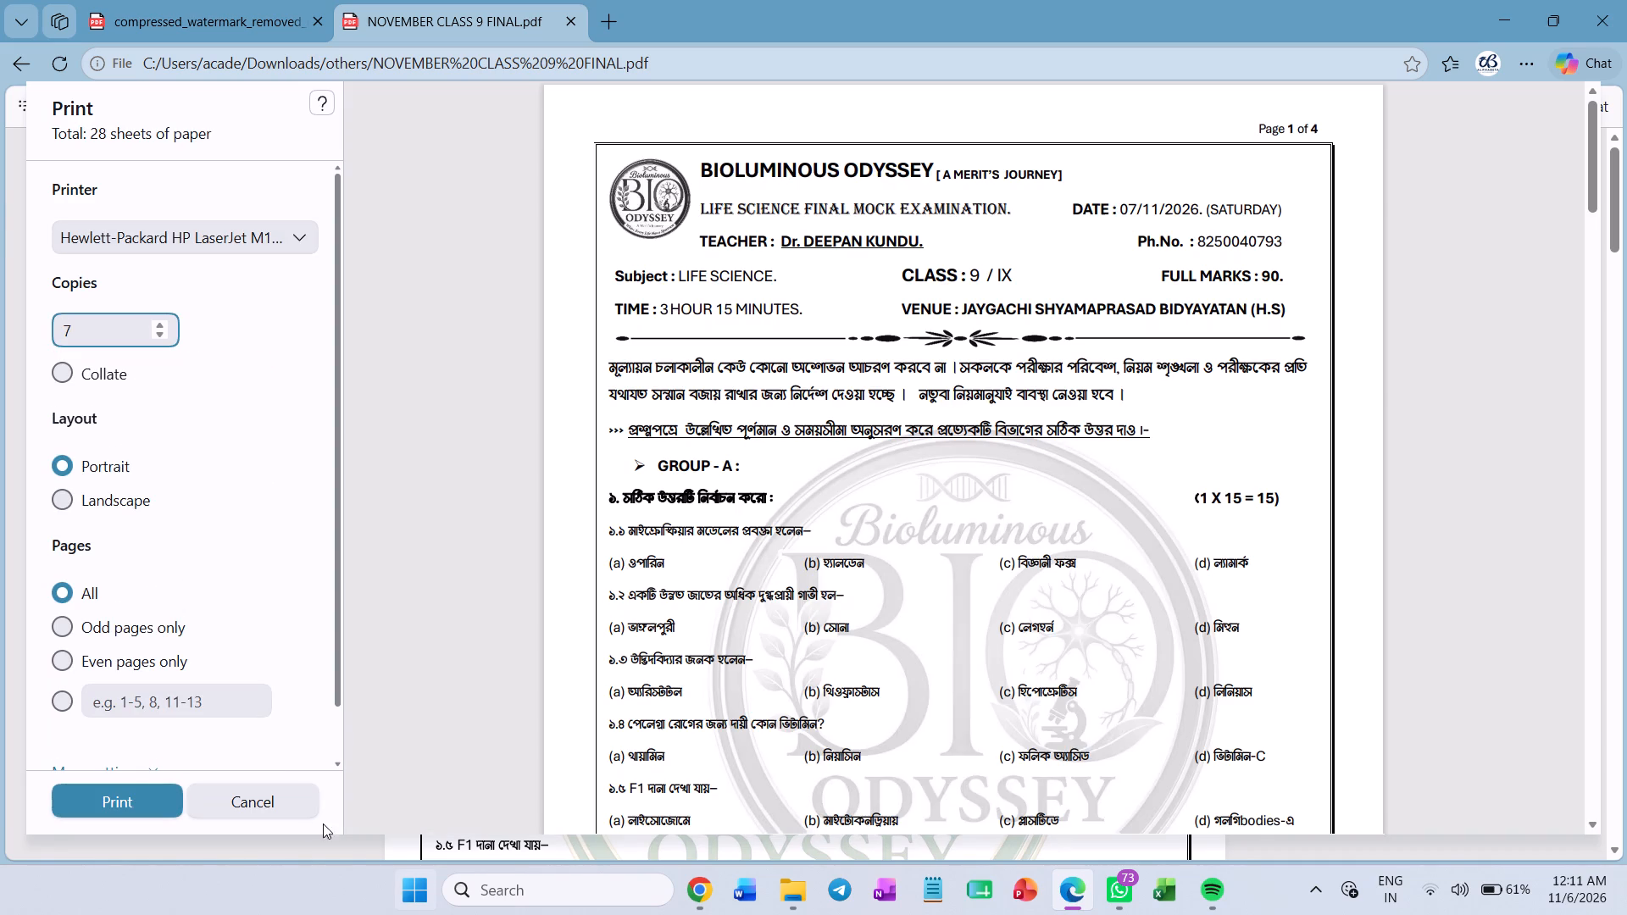
pyautogui.click(106, 702)
pyautogui.press('3')
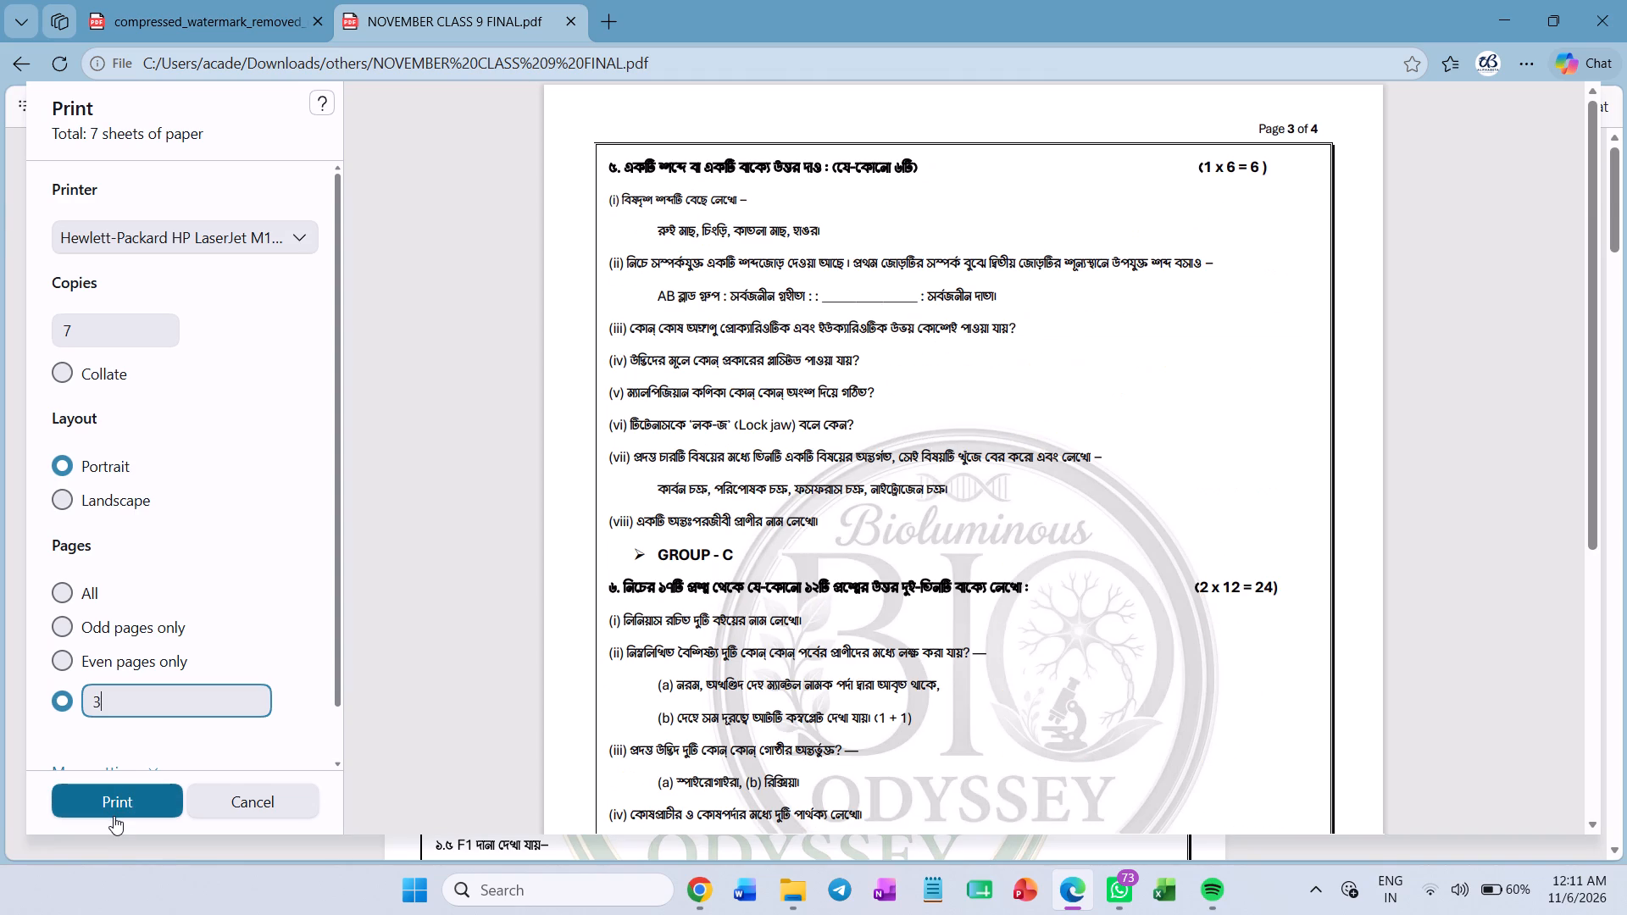
pyautogui.click(114, 816)
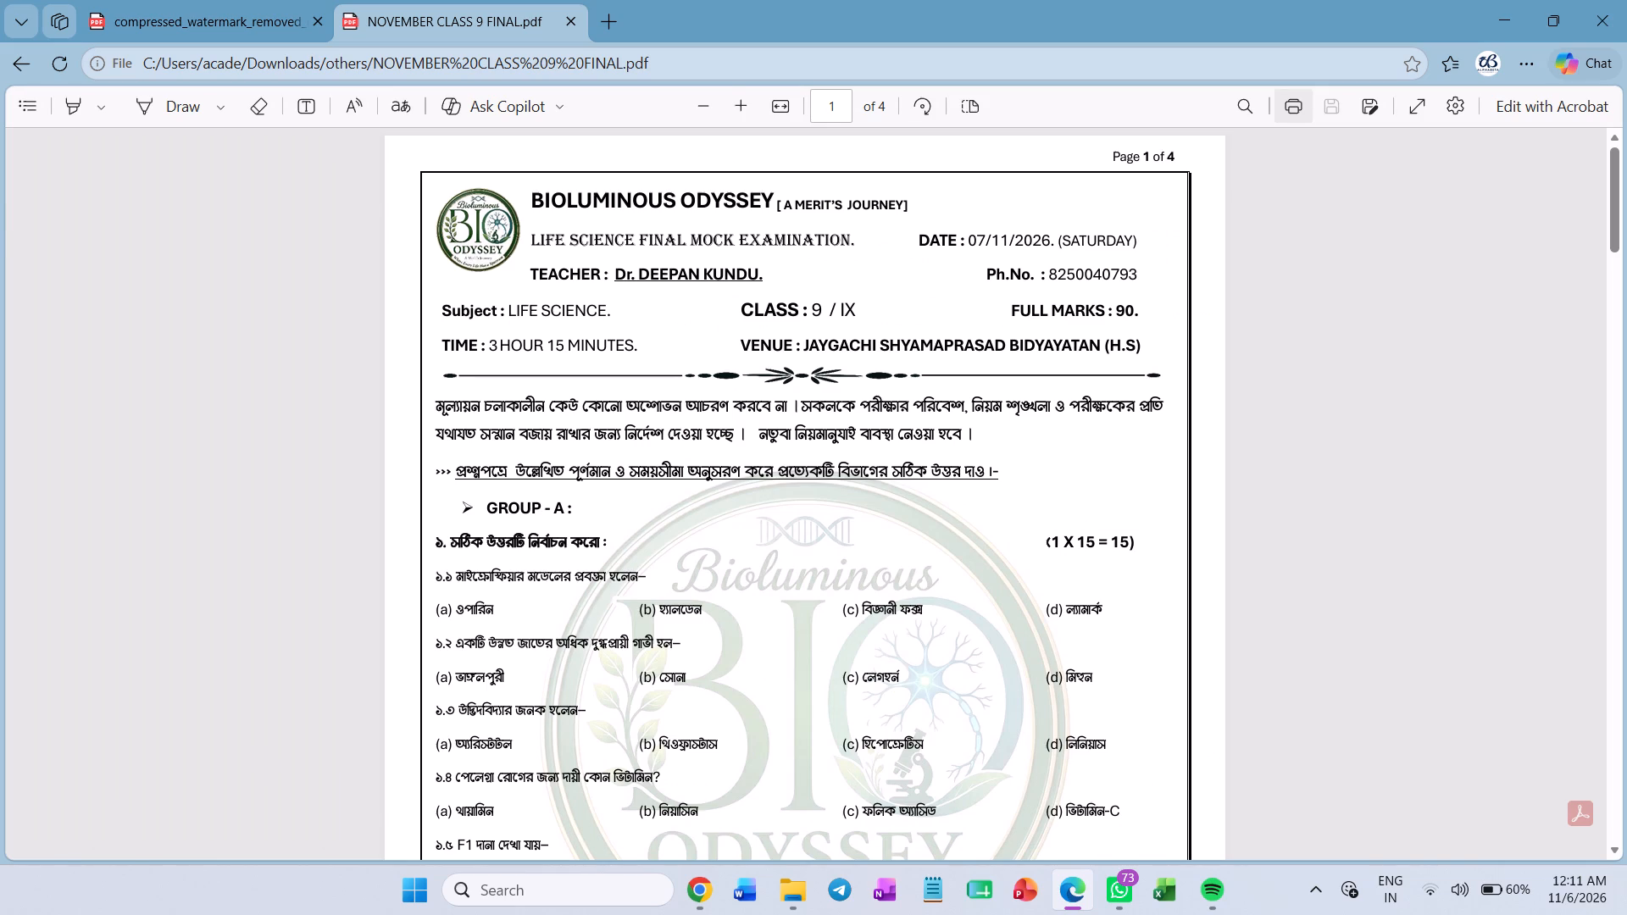
# Set up a print job for only page 4 of the exam PDF in 7 copies.
pyautogui.hotkey('ctrl', 'p')
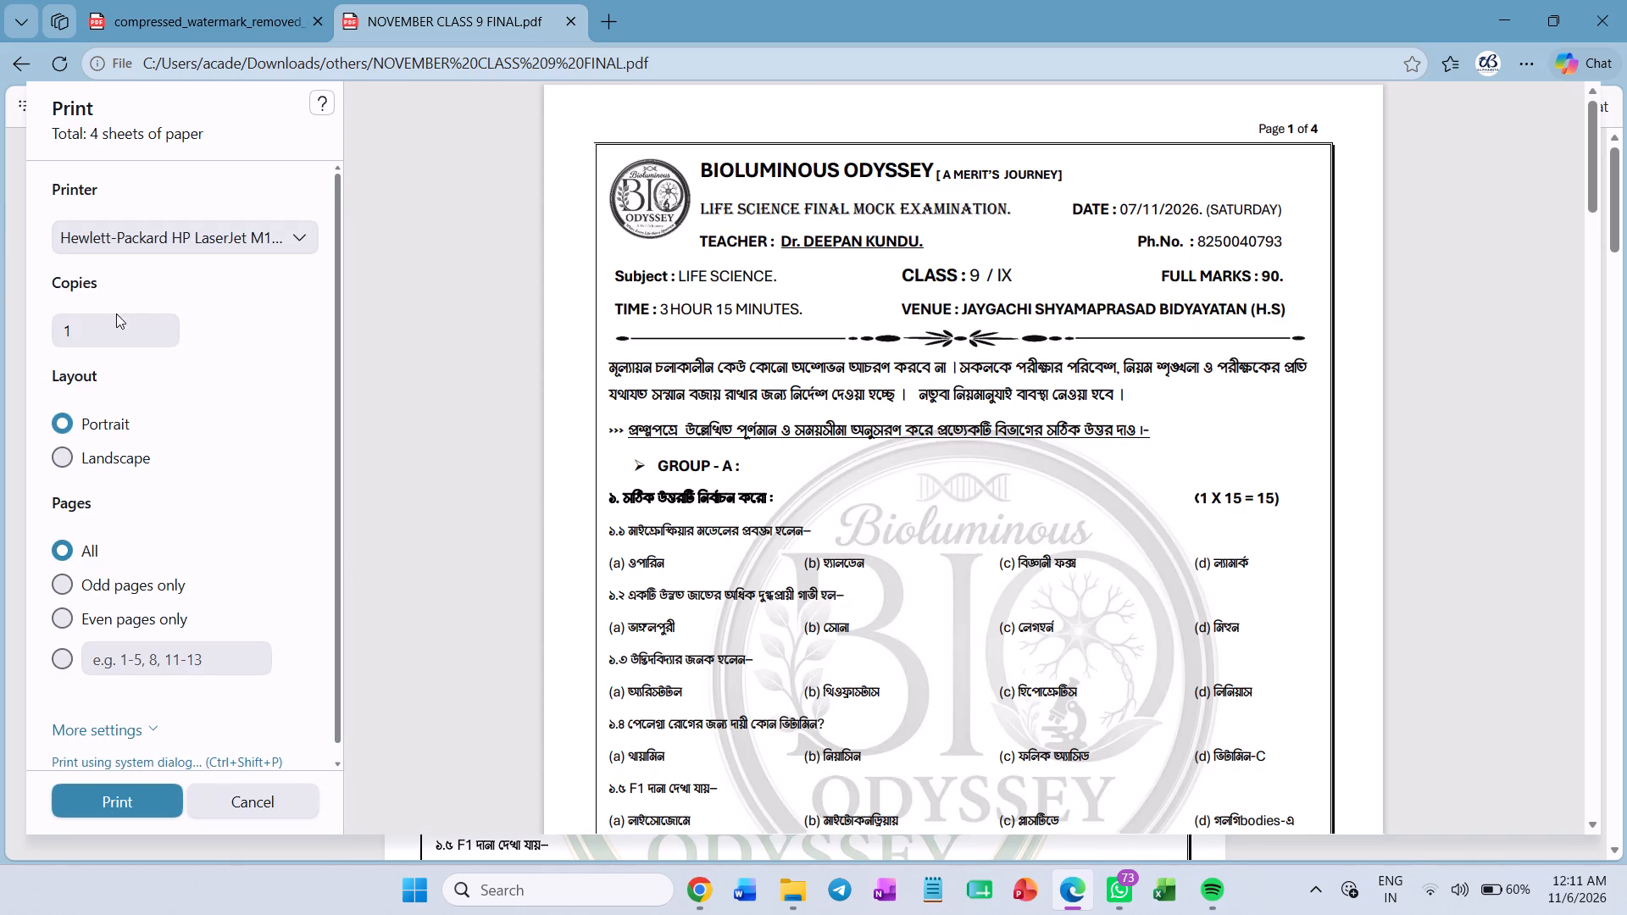
pyautogui.click(113, 327)
pyautogui.press('BackSpace')
pyautogui.press('7')
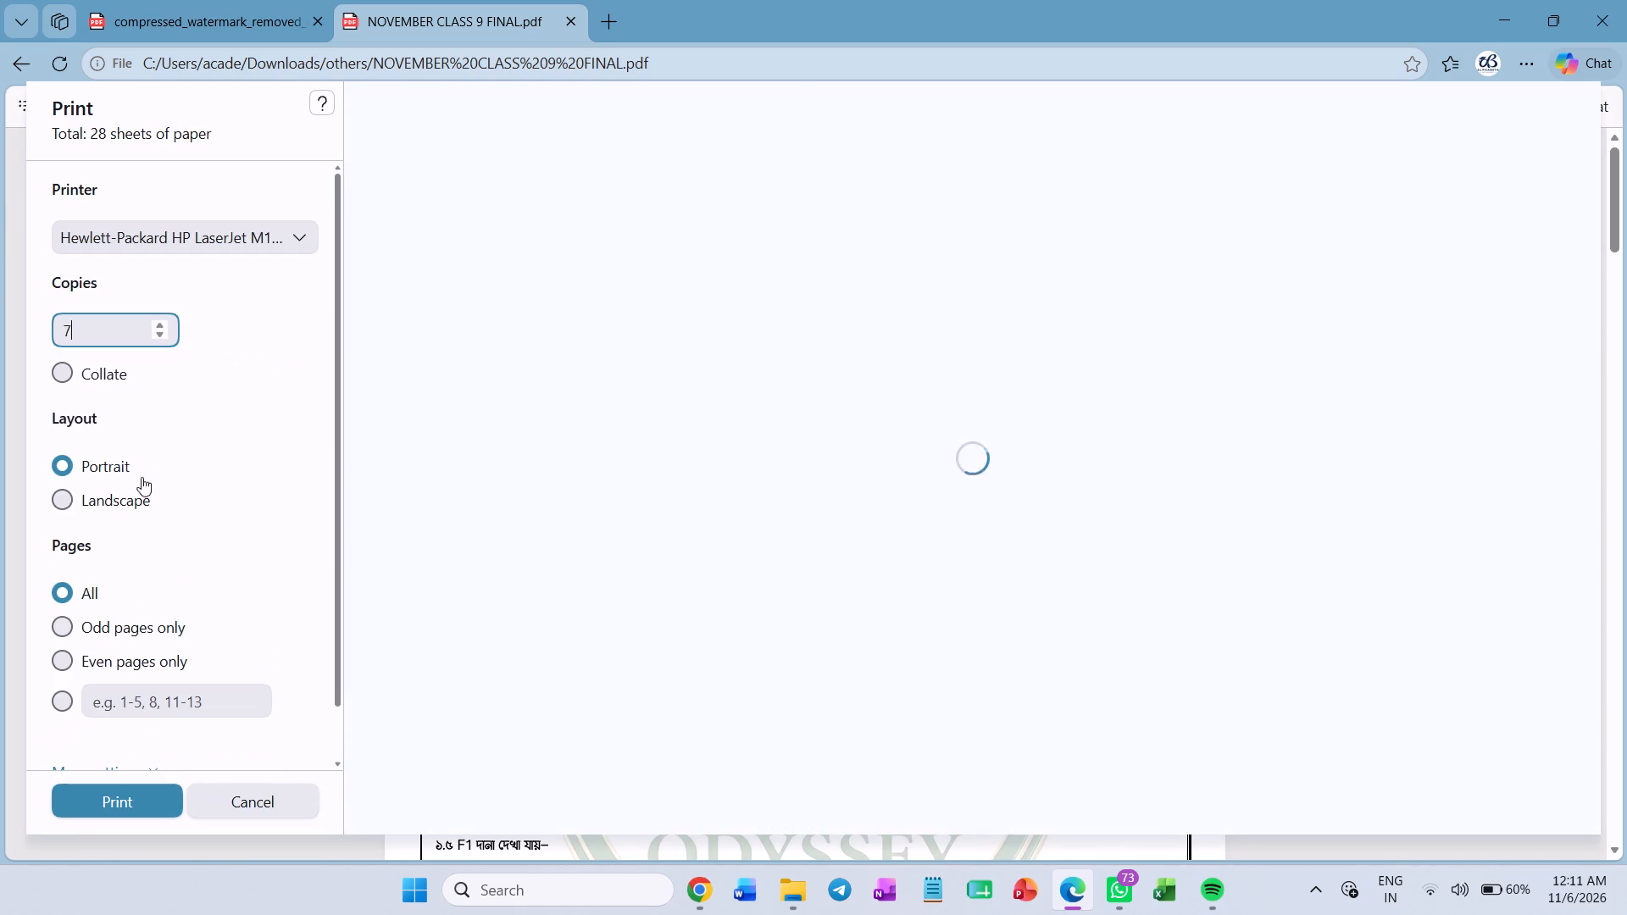
pyautogui.click(139, 707)
pyautogui.press('4')
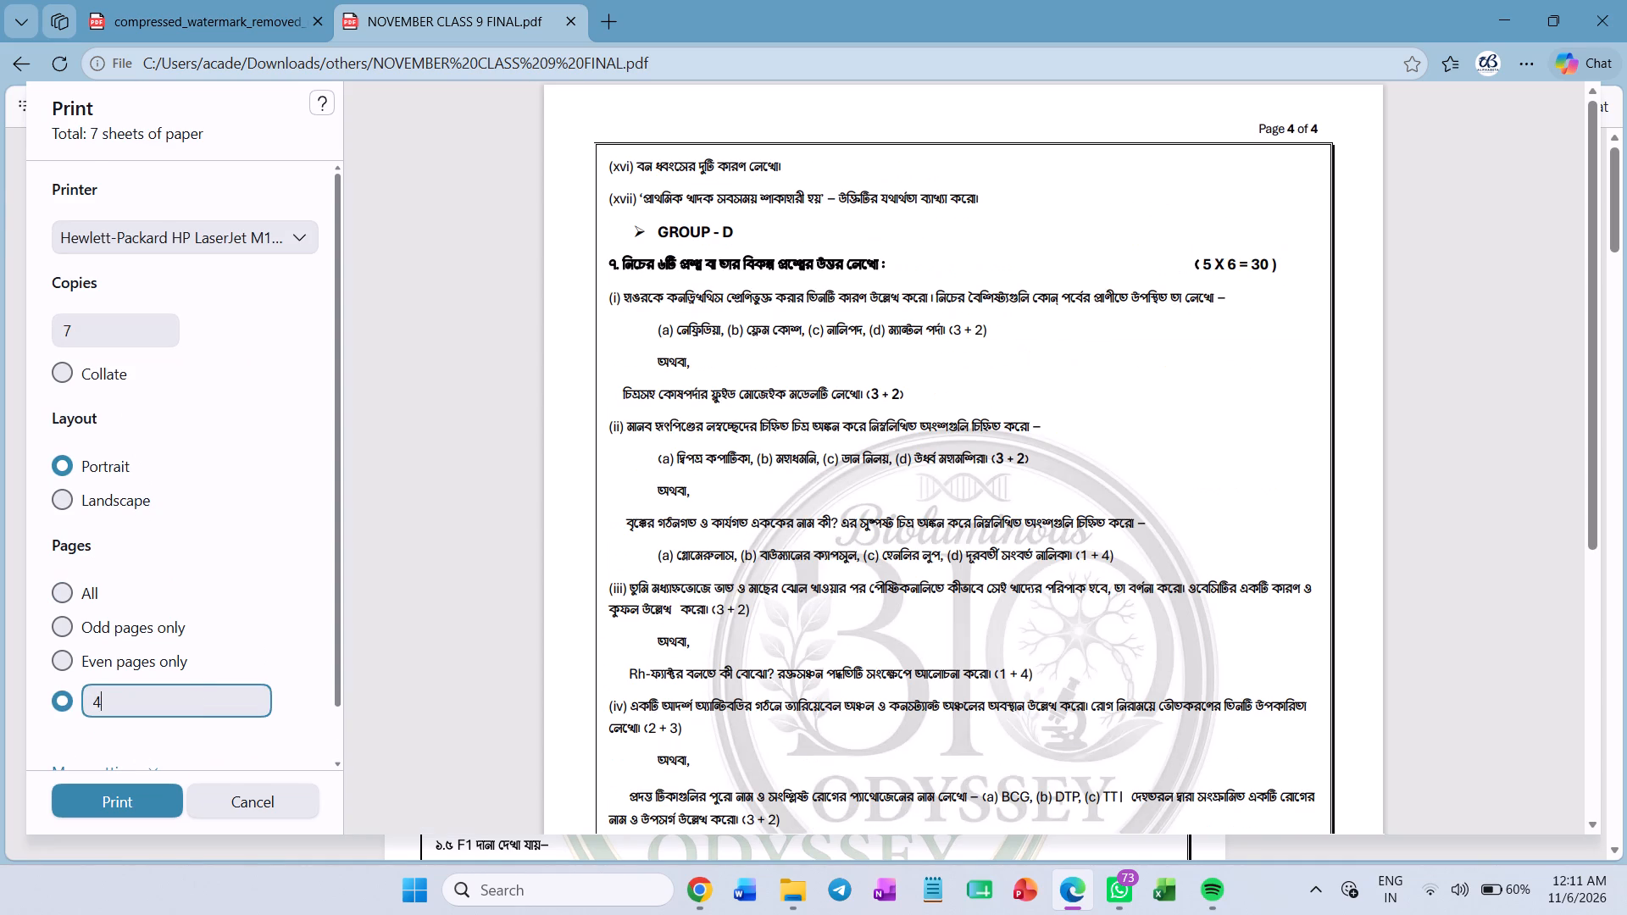
pyautogui.rightClick(139, 707)
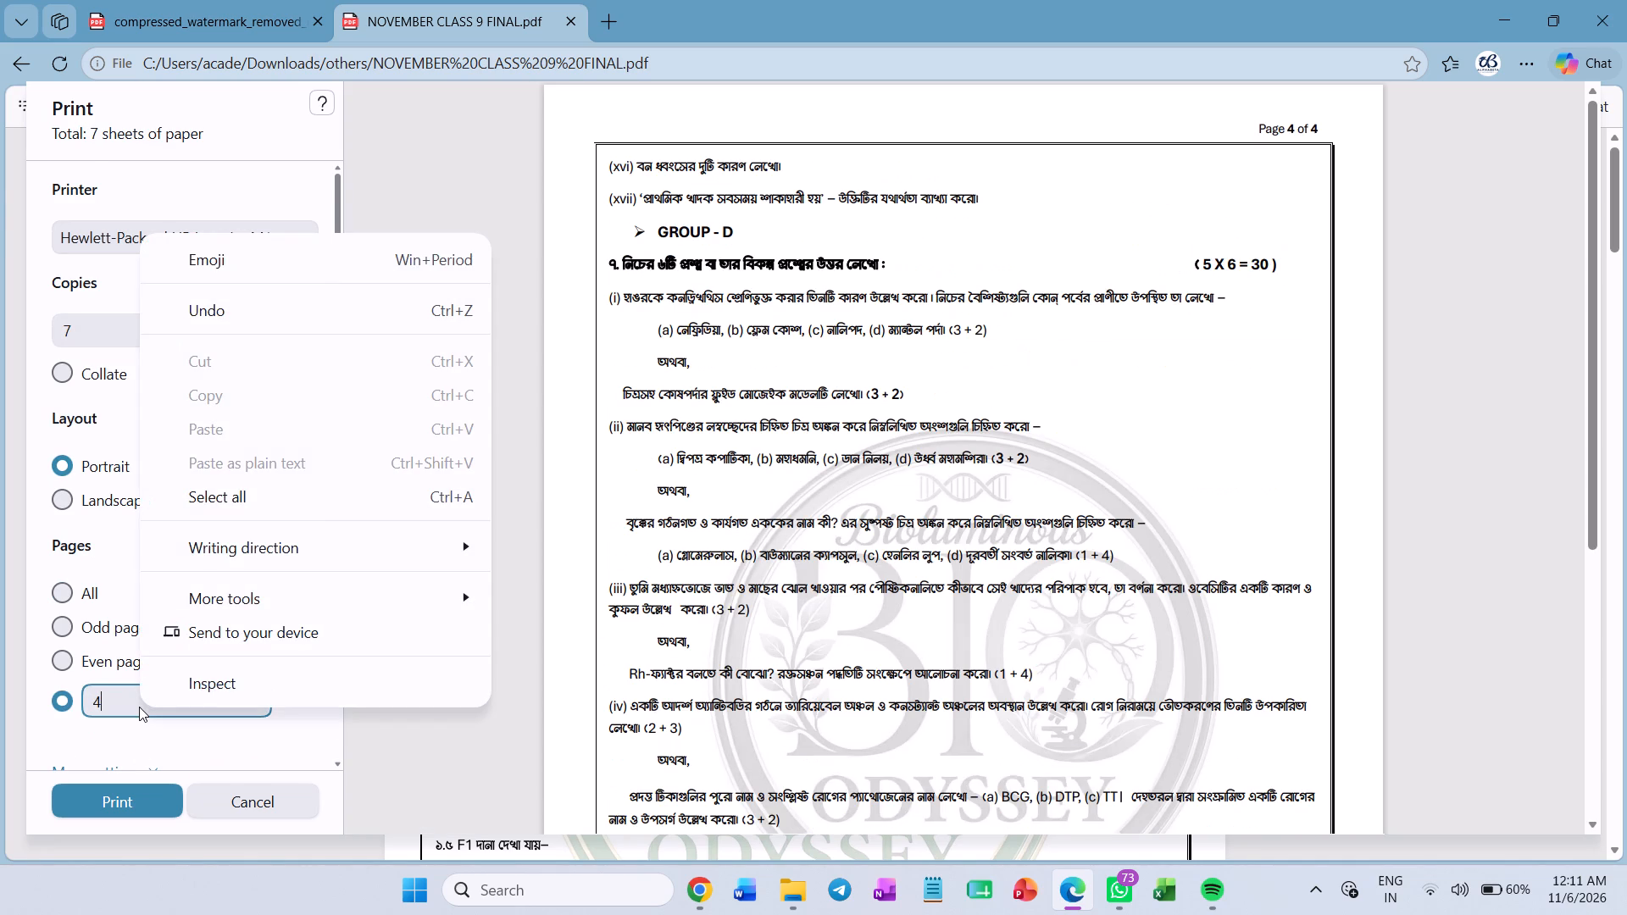
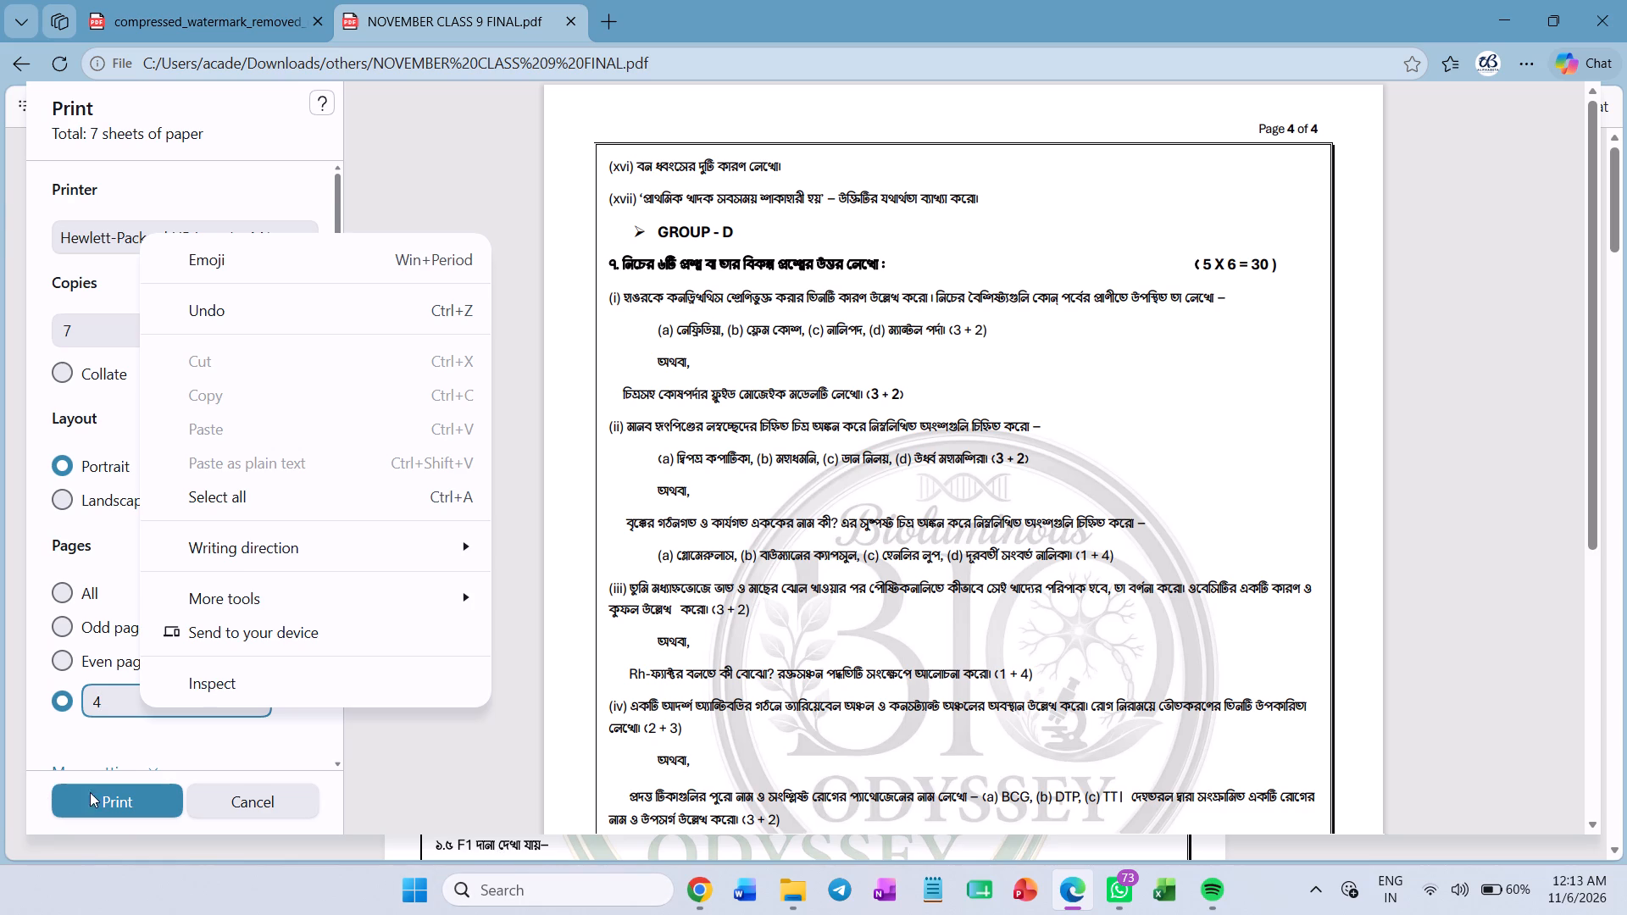
# Send the print job for page 4 of the exam PDF, in 7 copies, to the HP LaserJet printer.
pyautogui.click(116, 796)
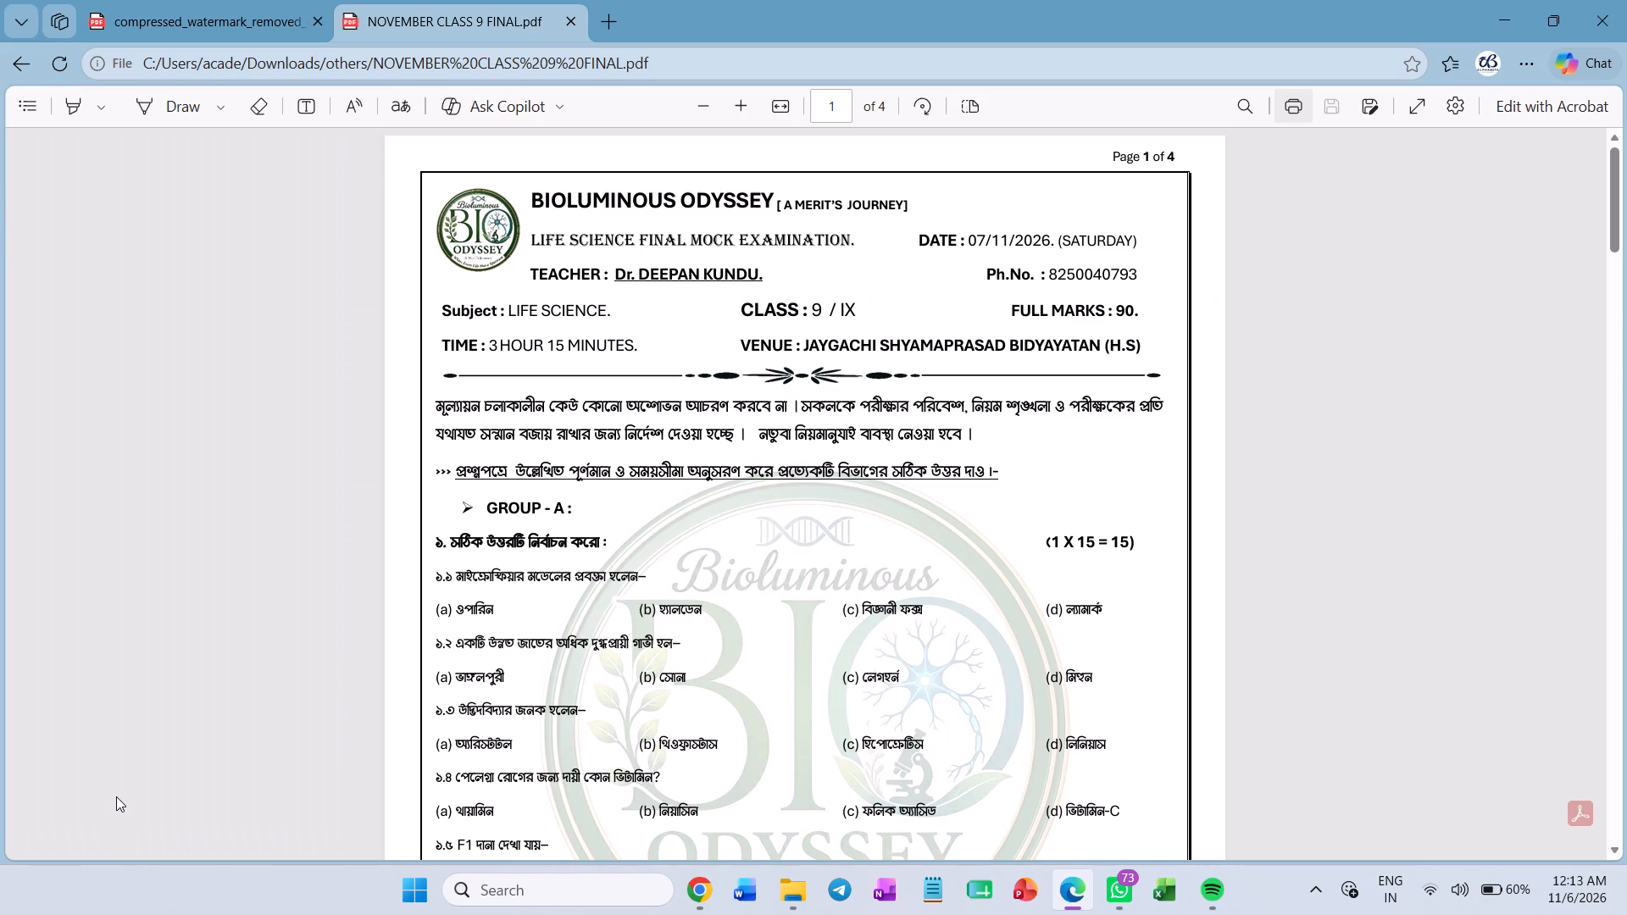
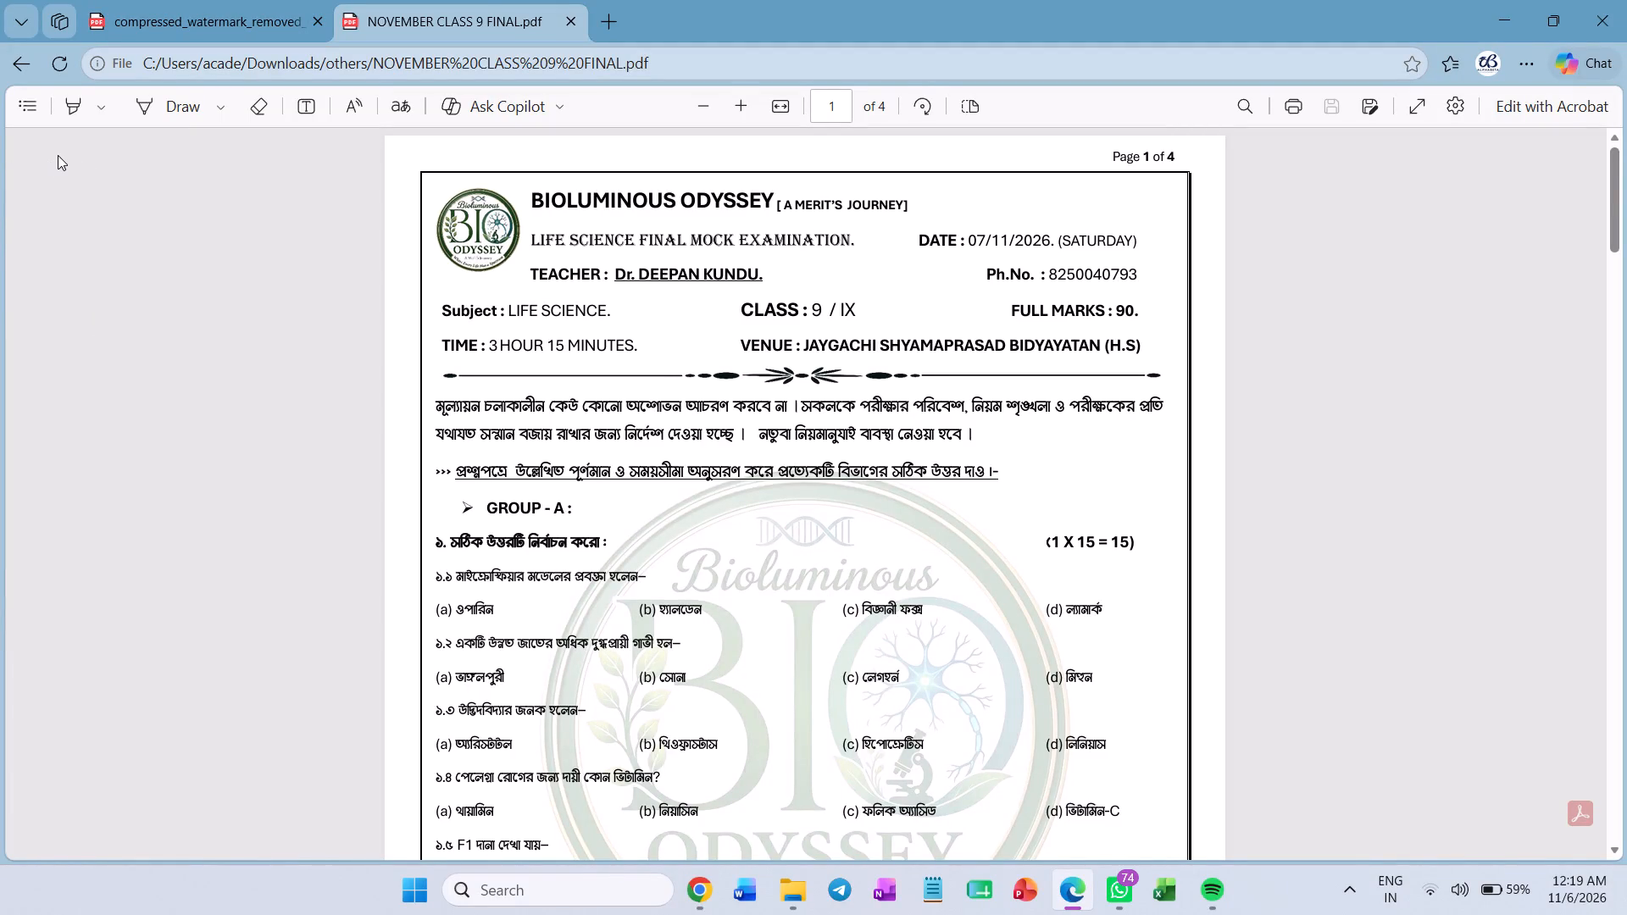
# Print only the even pages of the compressed_watermark_removed PDF, in 1 copy, on the HP LaserJet printer.
pyautogui.click(236, 13)
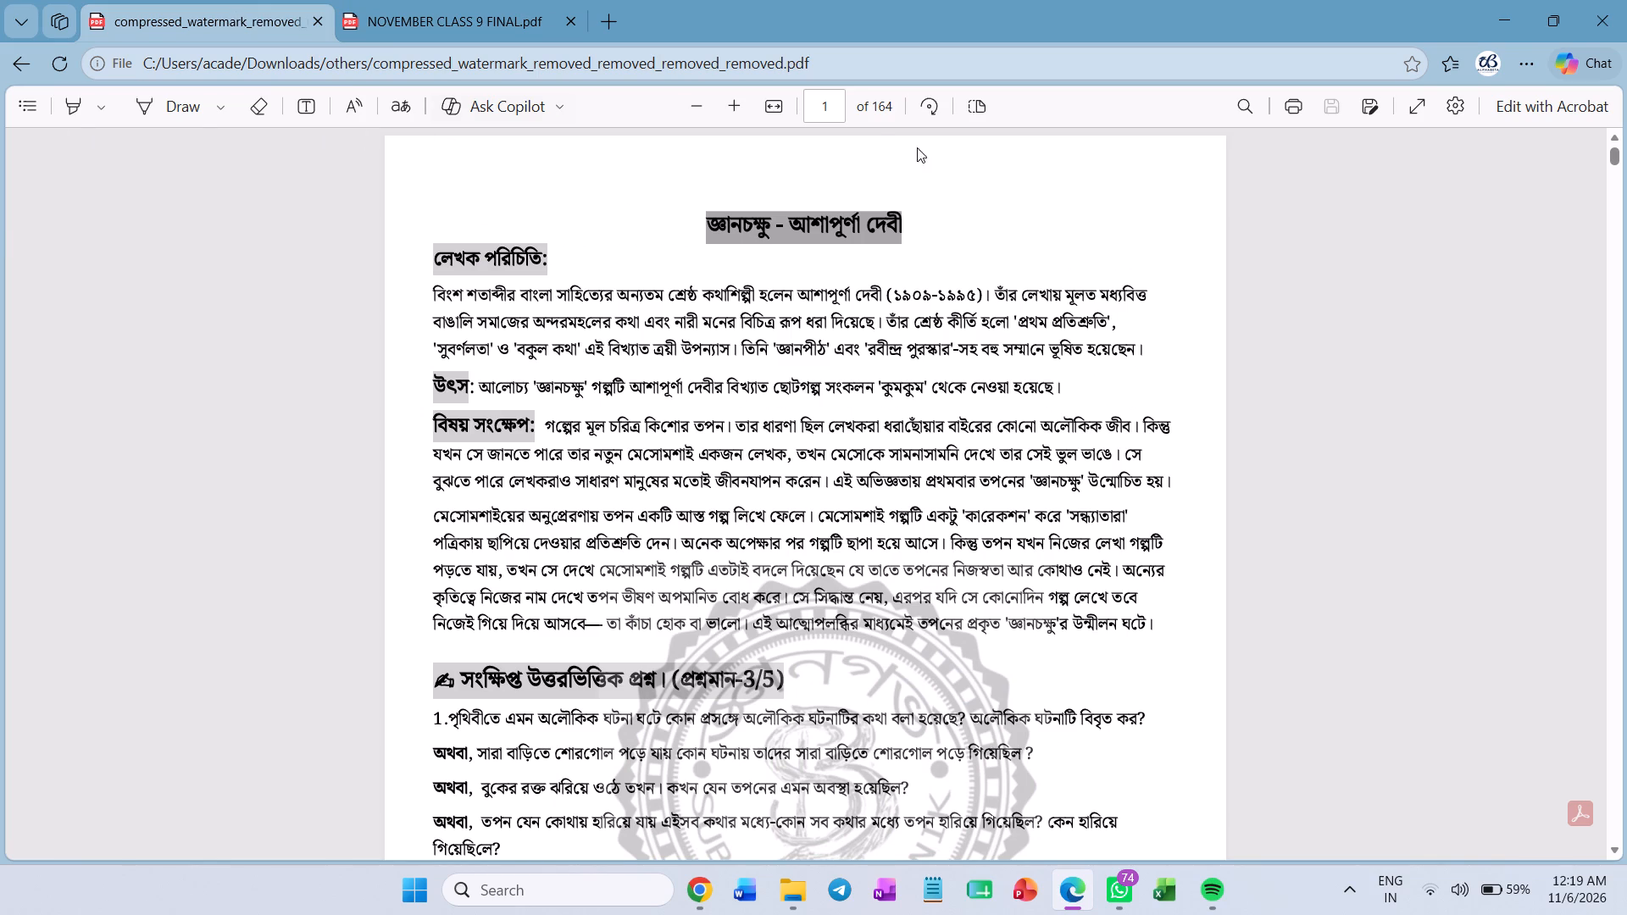
pyautogui.click(1291, 111)
pyautogui.click(97, 478)
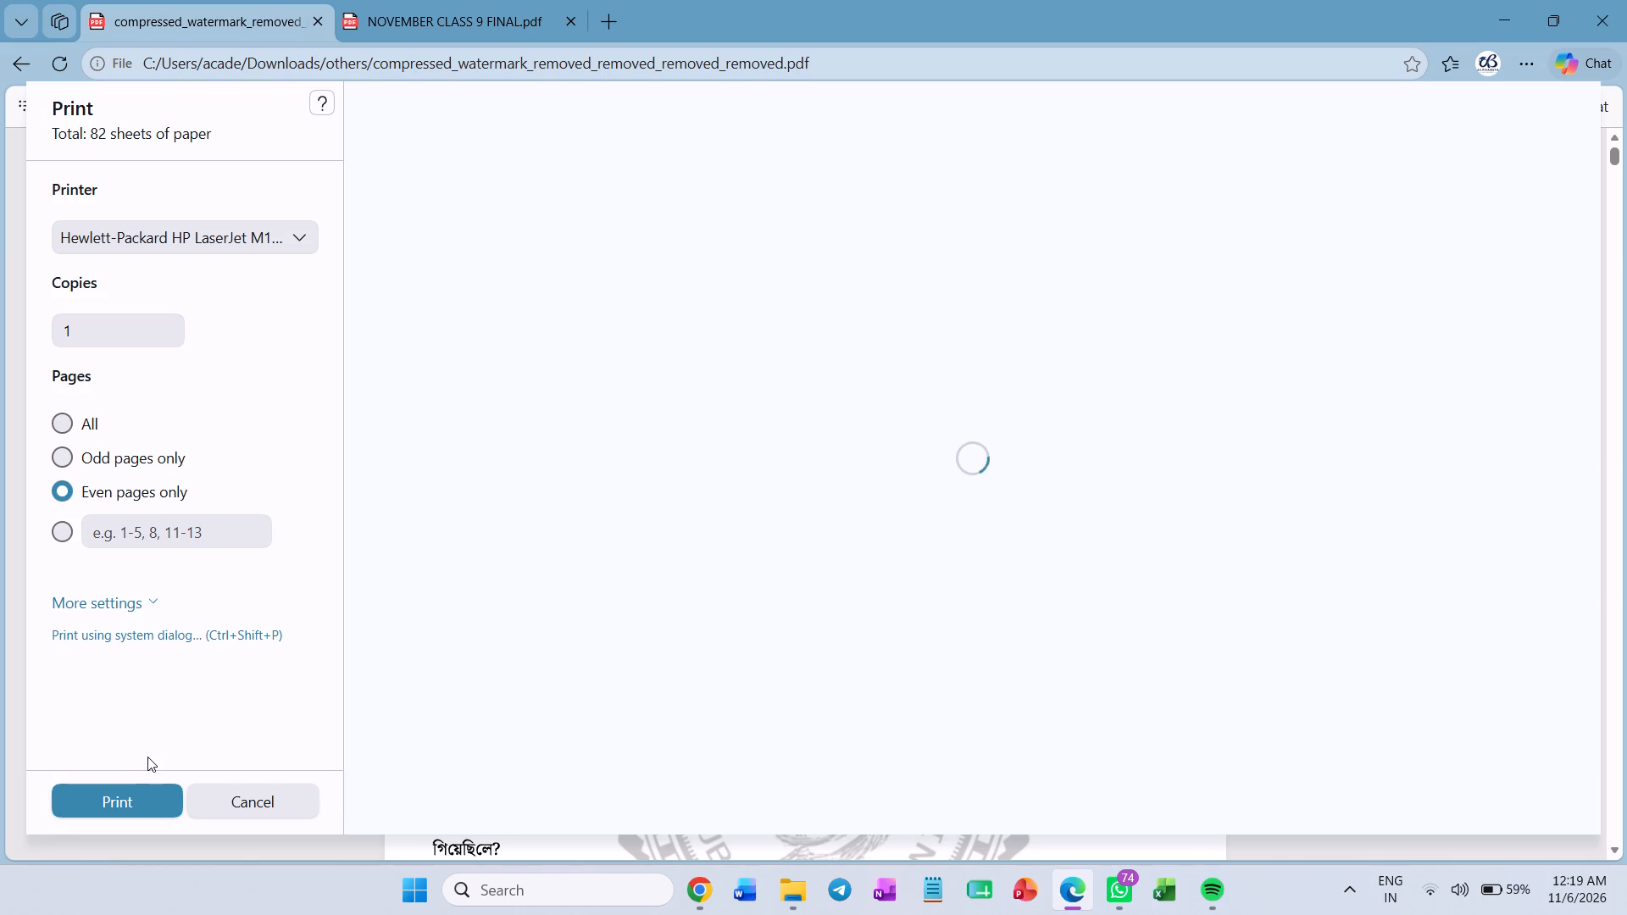
pyautogui.click(155, 797)
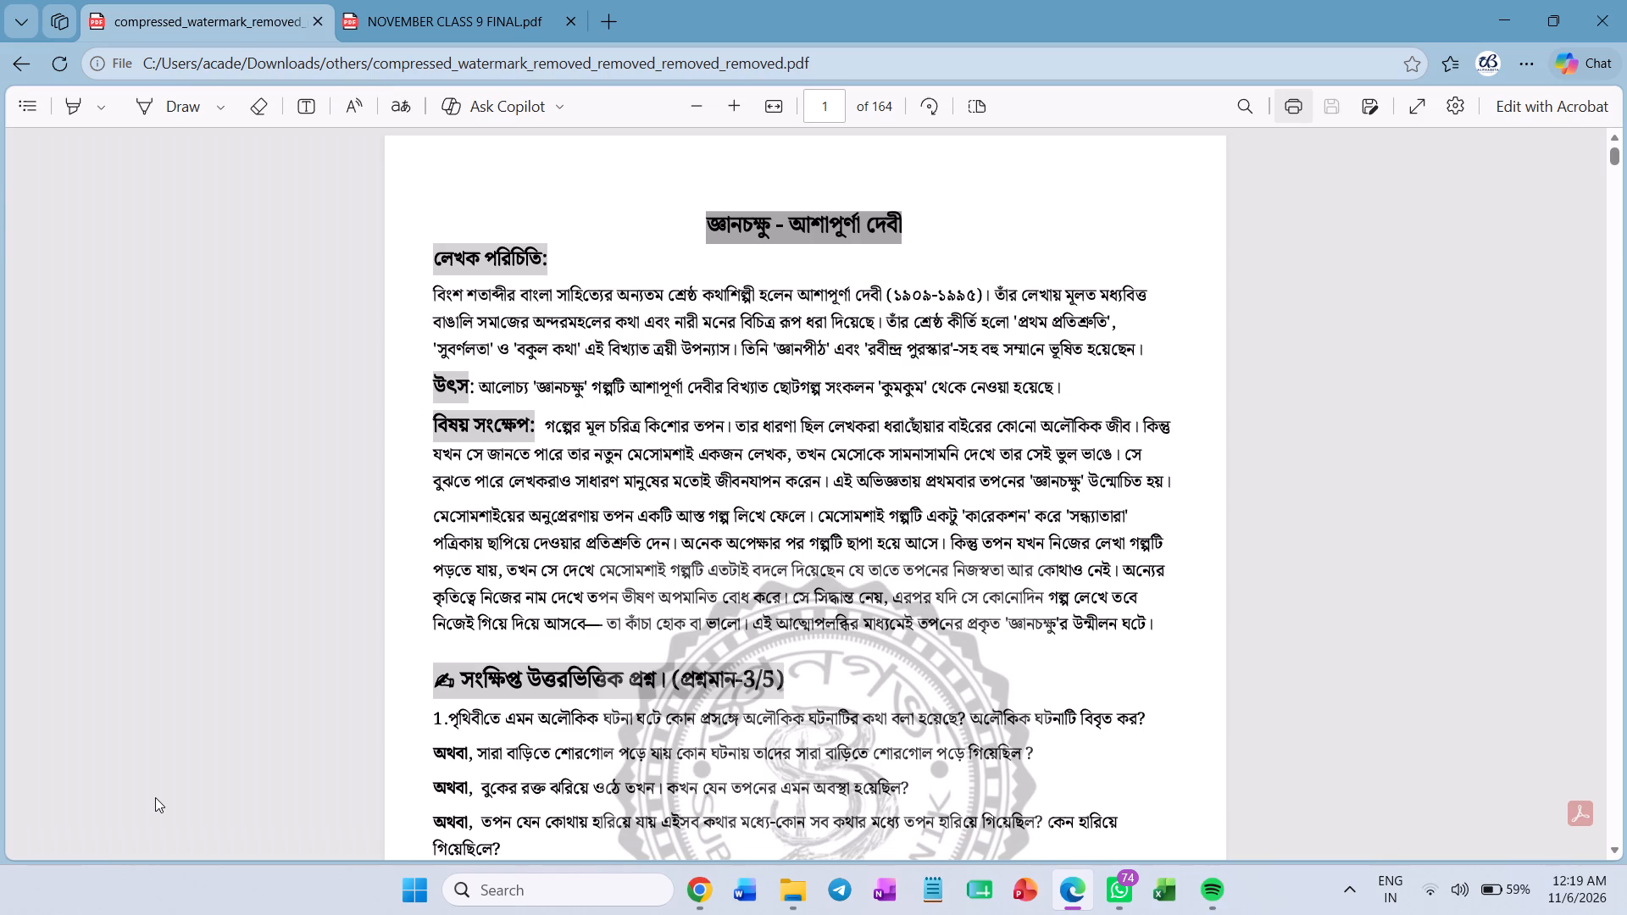
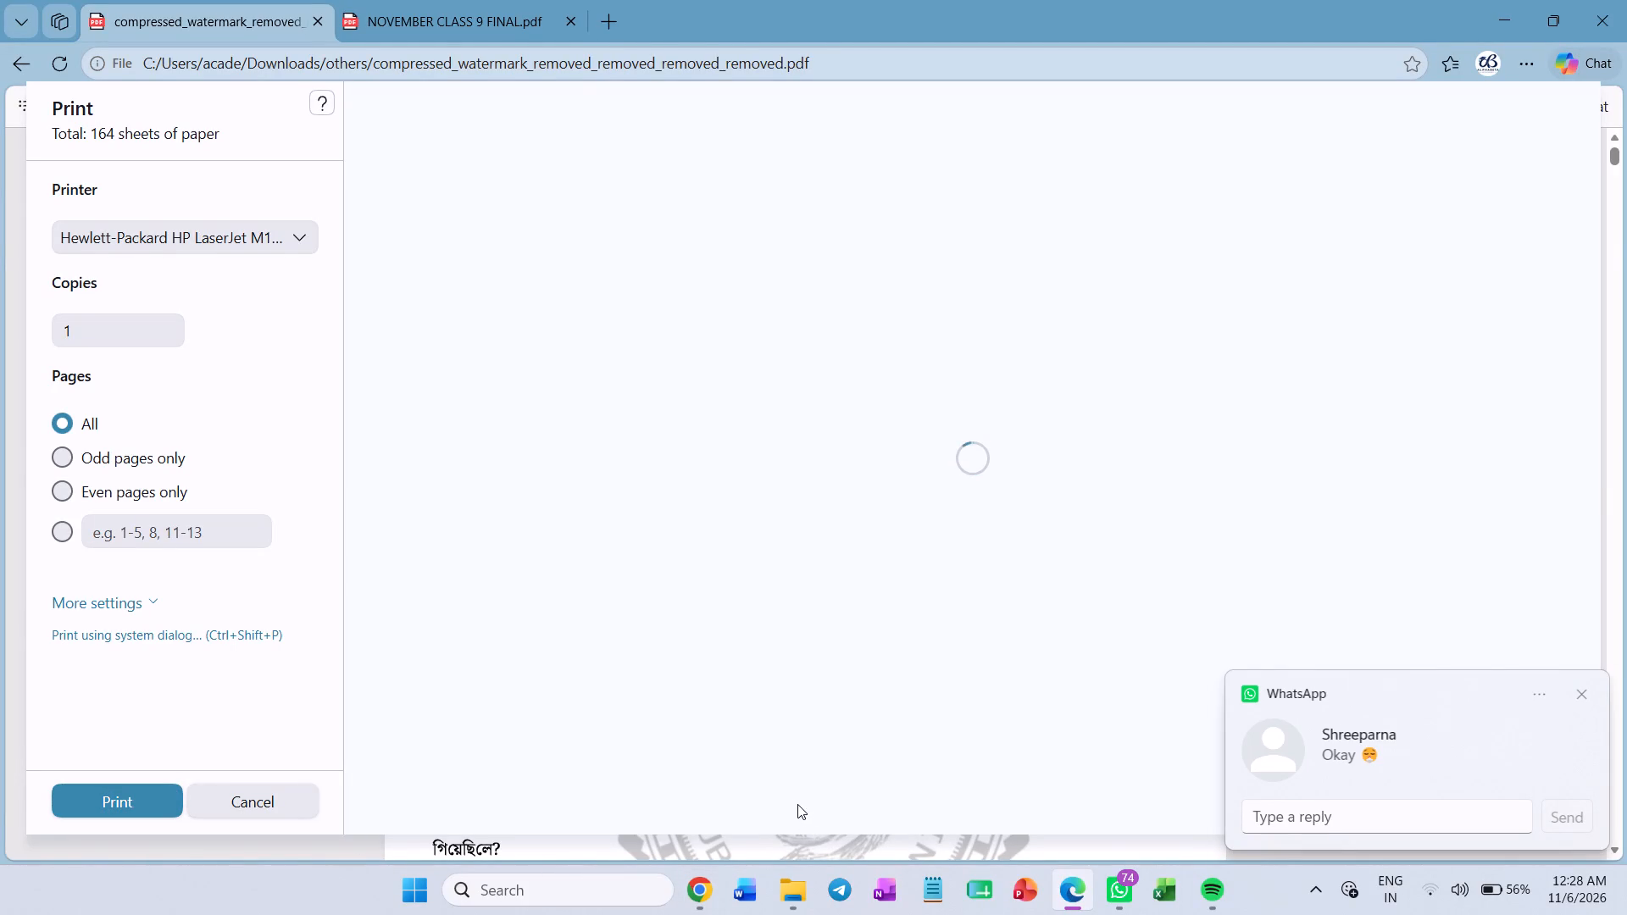
# Dismiss the WhatsApp message notification covering the corner of the print preview.
pyautogui.moveTo(1347, 761); pyautogui.dragTo(1491, 666)
pyautogui.moveTo(1259, 757); pyautogui.dragTo(1626, 757)
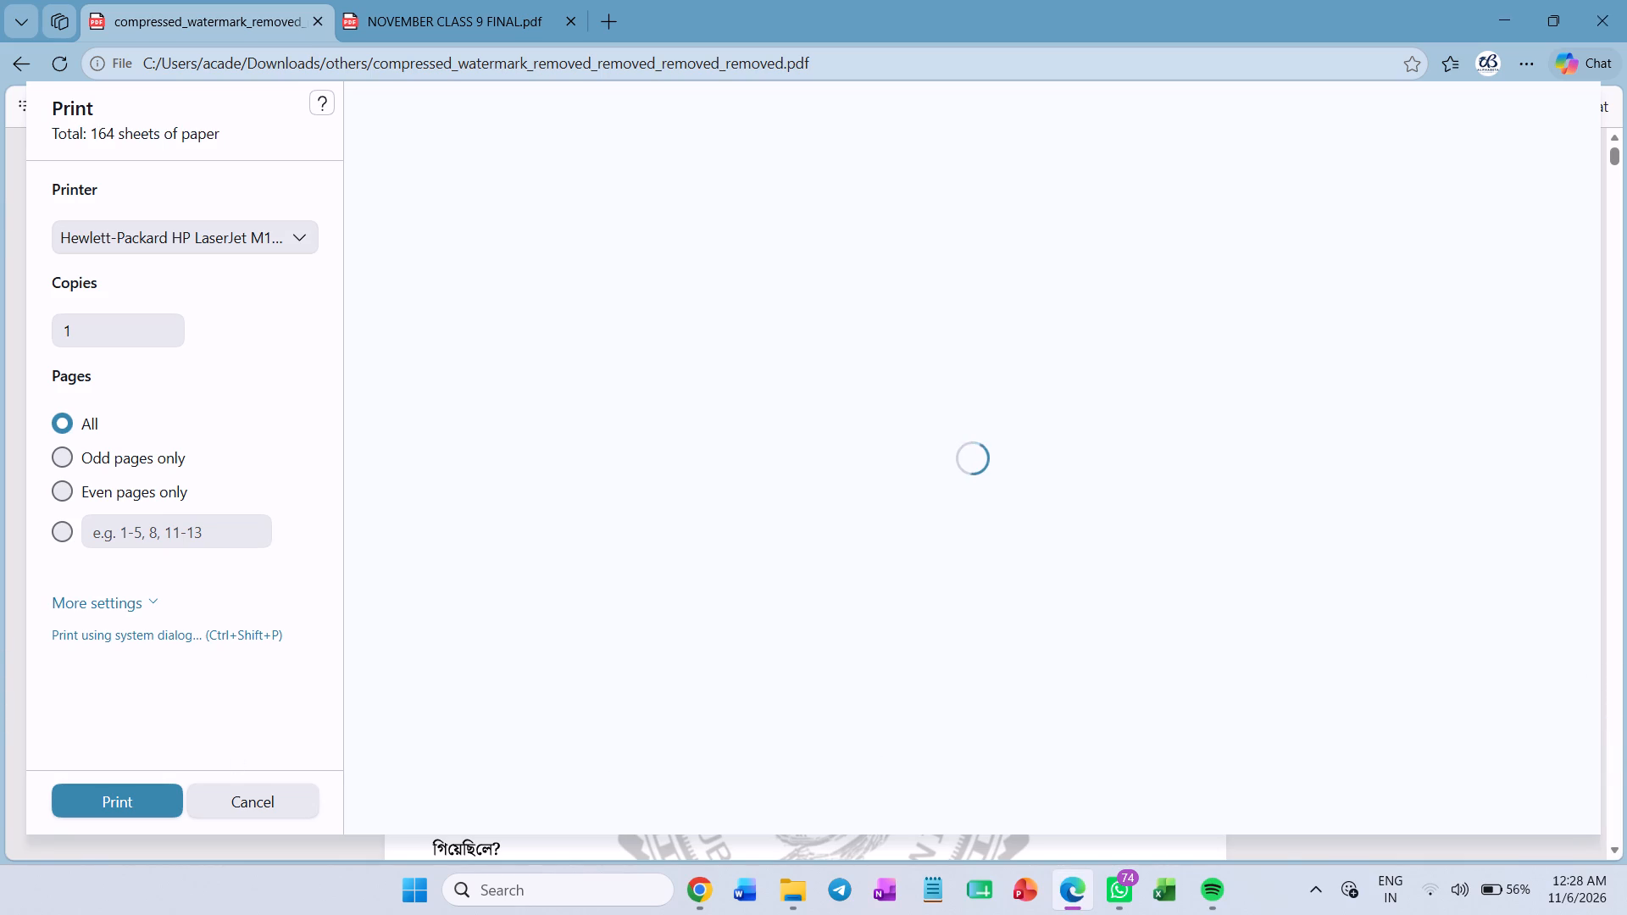
# Print only the even pages of the compressed_watermark_removed PDF, in 1 copy, on the HP LaserJet printer.
pyautogui.click(64, 492)
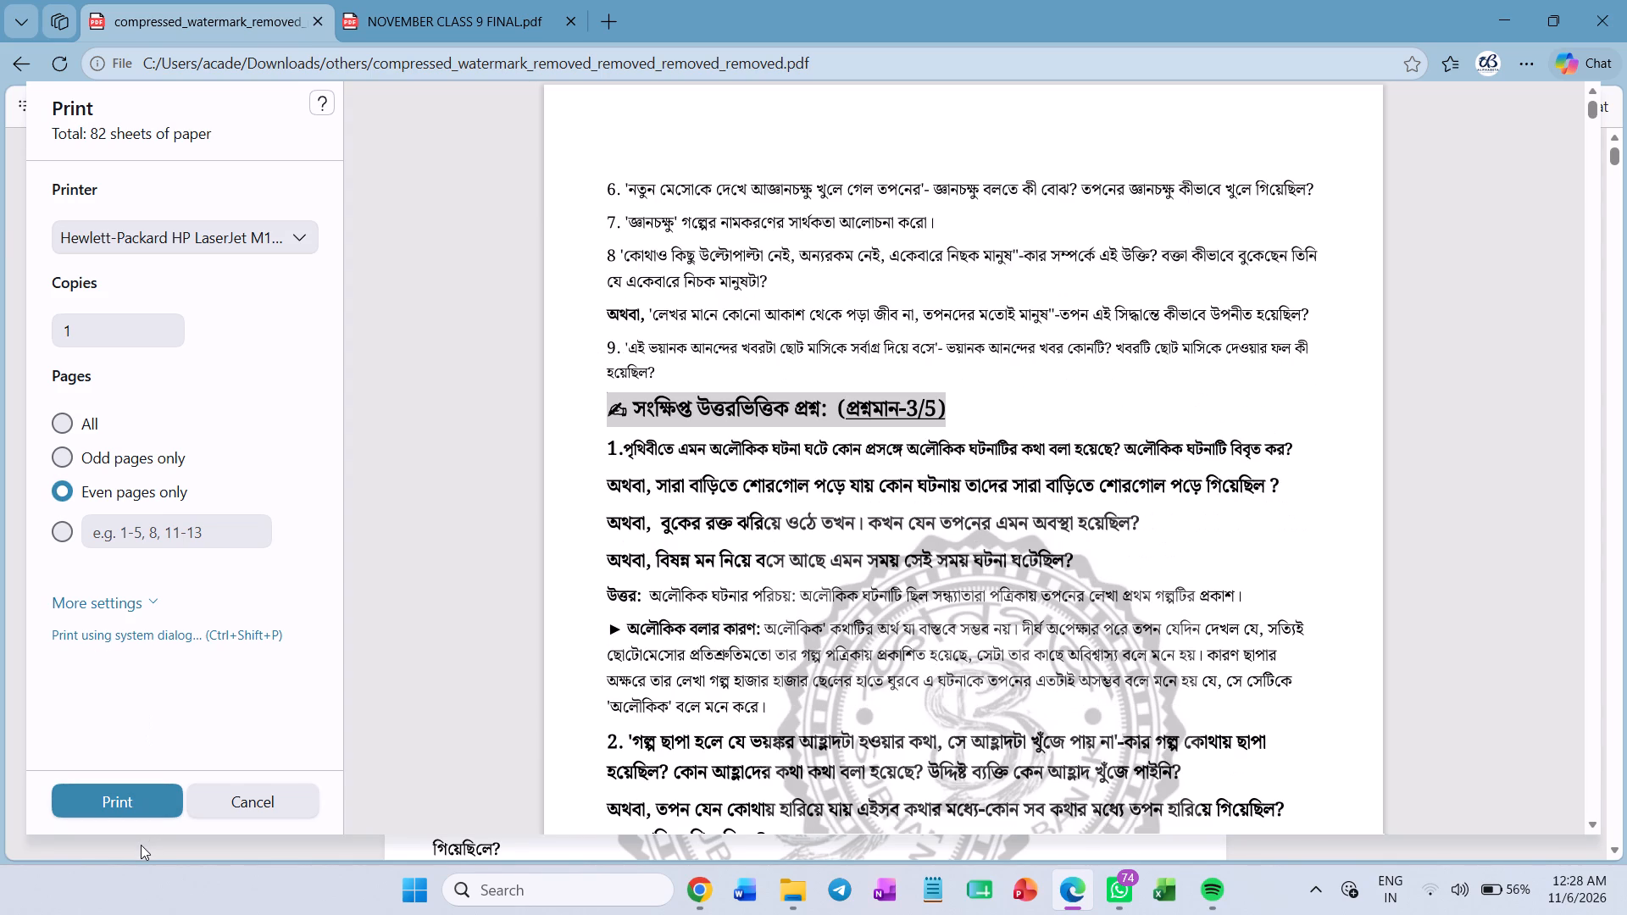
pyautogui.click(108, 811)
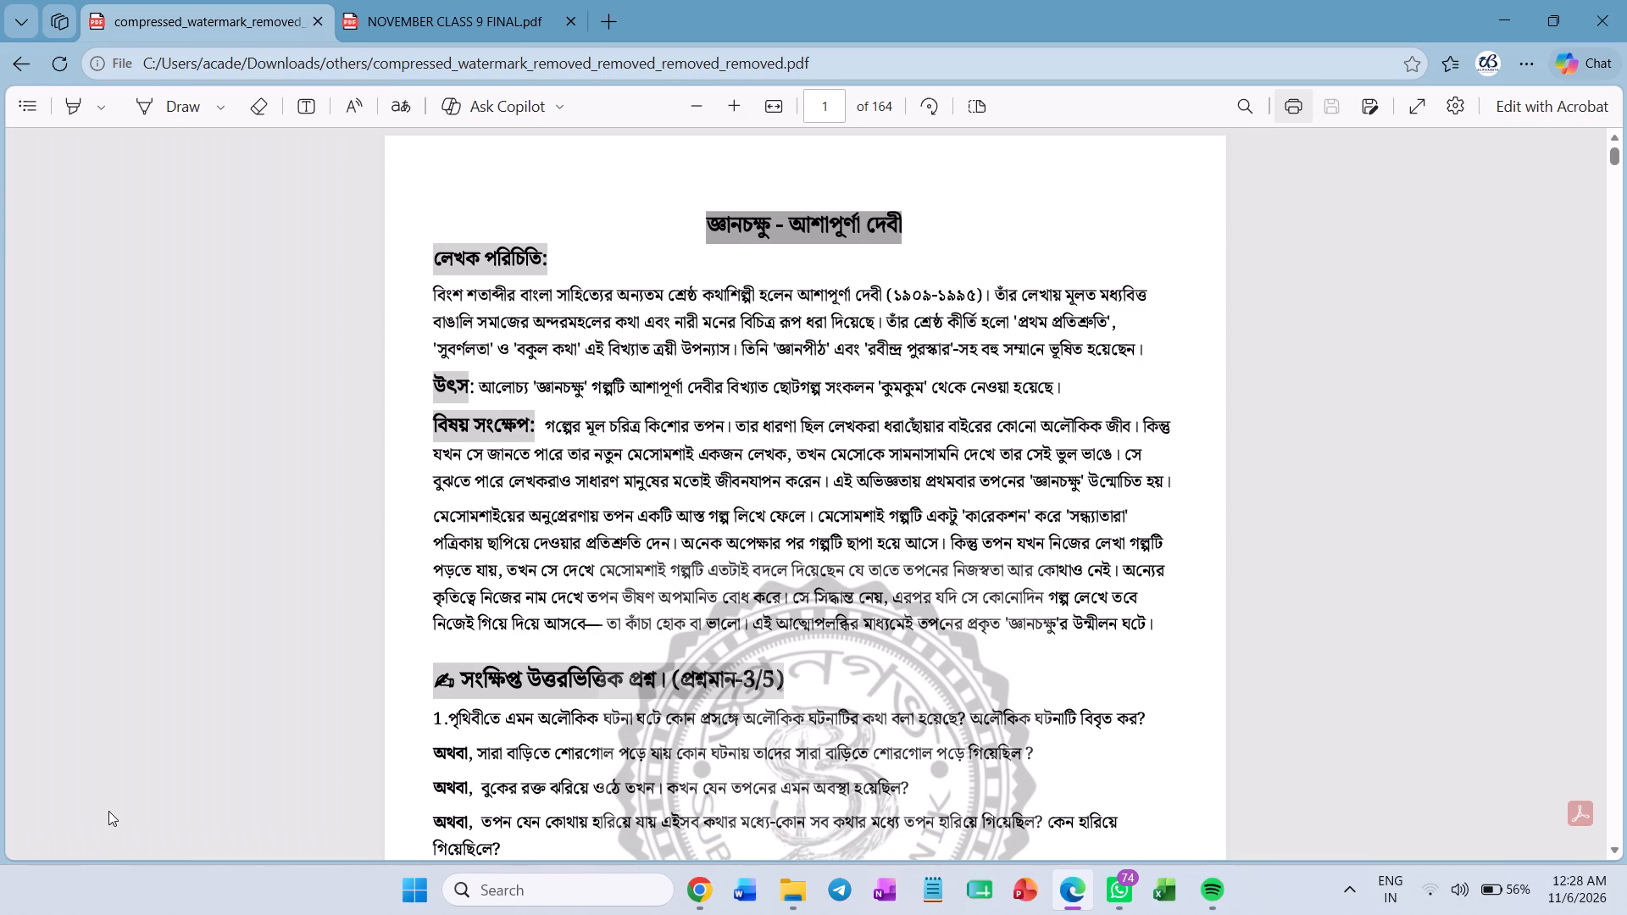
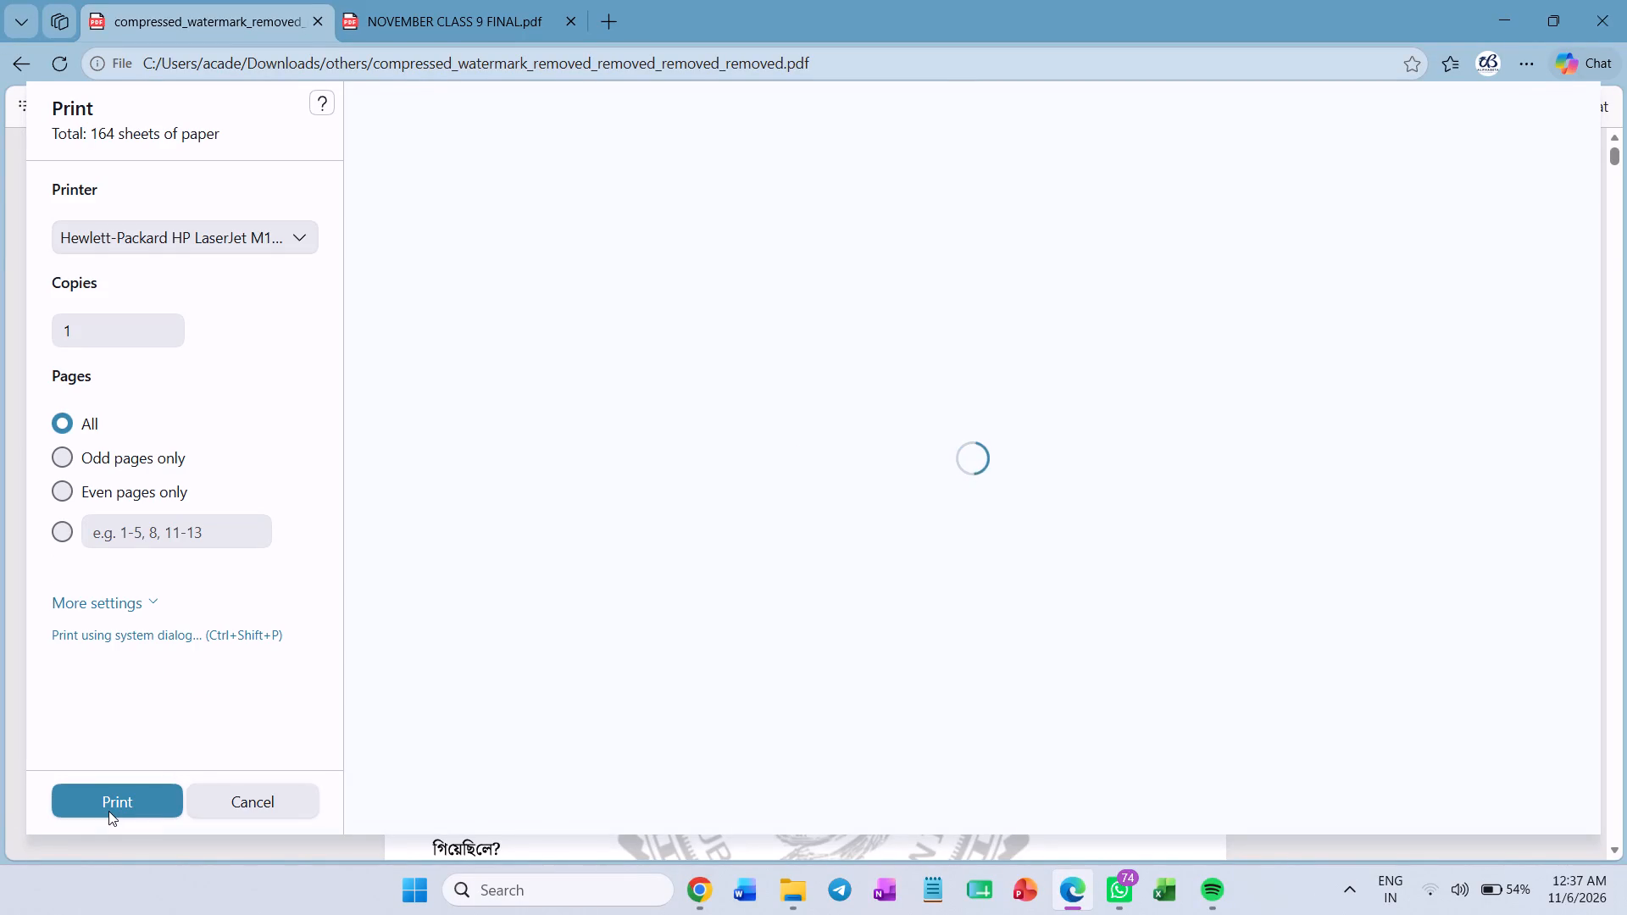
# Print only the odd pages of the compressed_watermark_removed PDF, in 1 copy, on the HP LaserJet printer.
pyautogui.click(106, 446)
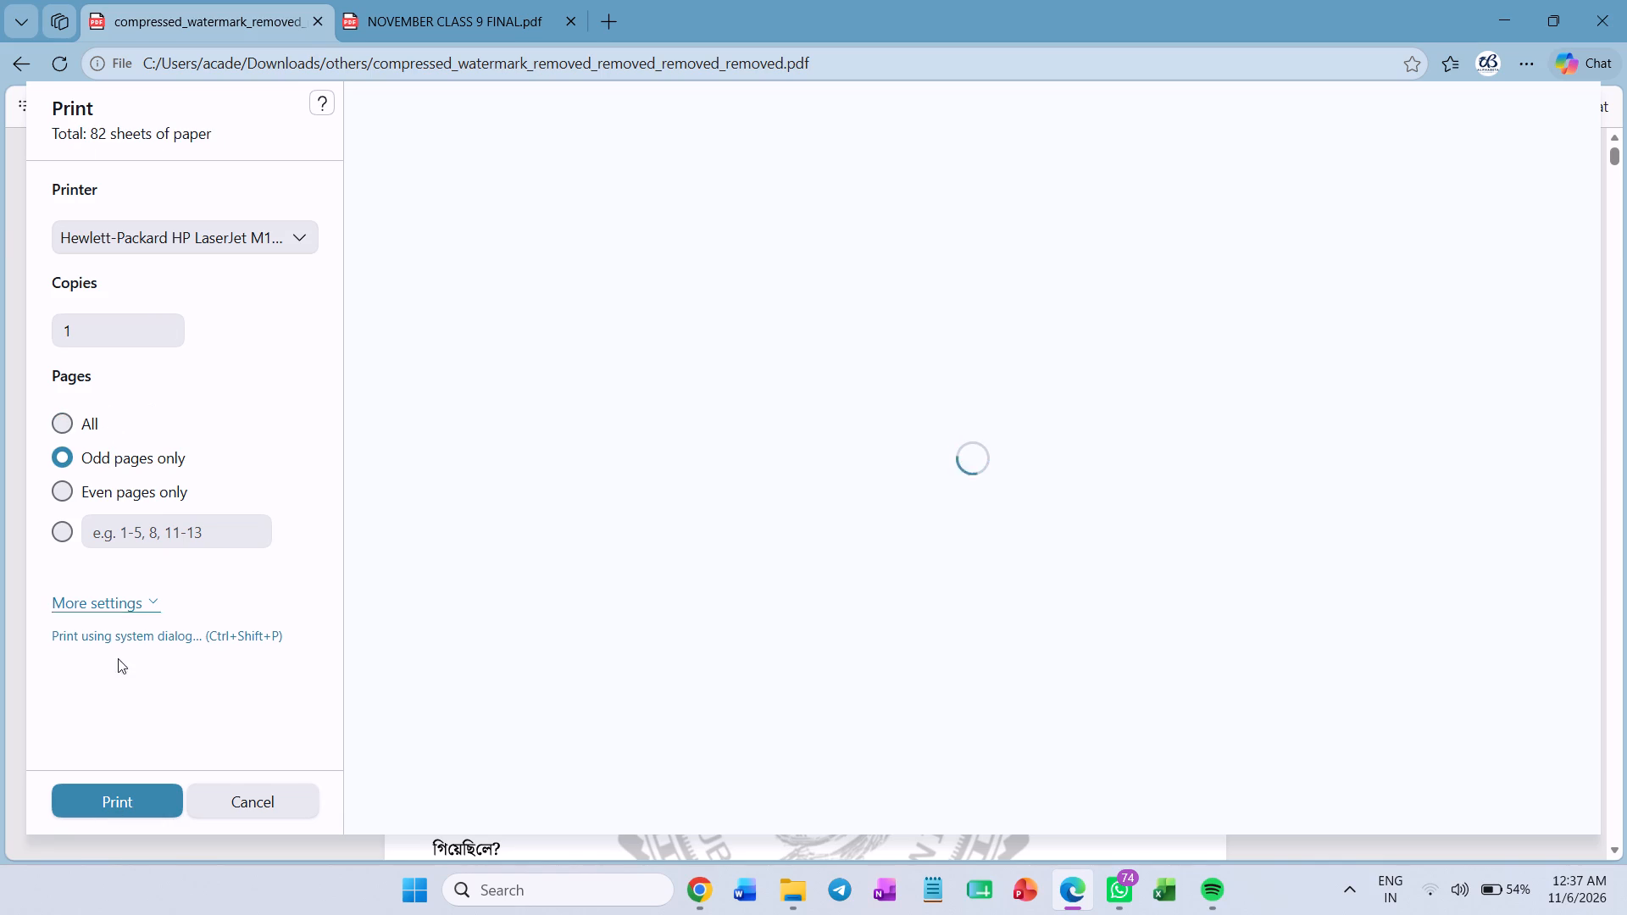
pyautogui.click(144, 799)
pyautogui.hotkey('ctrl', 'p')
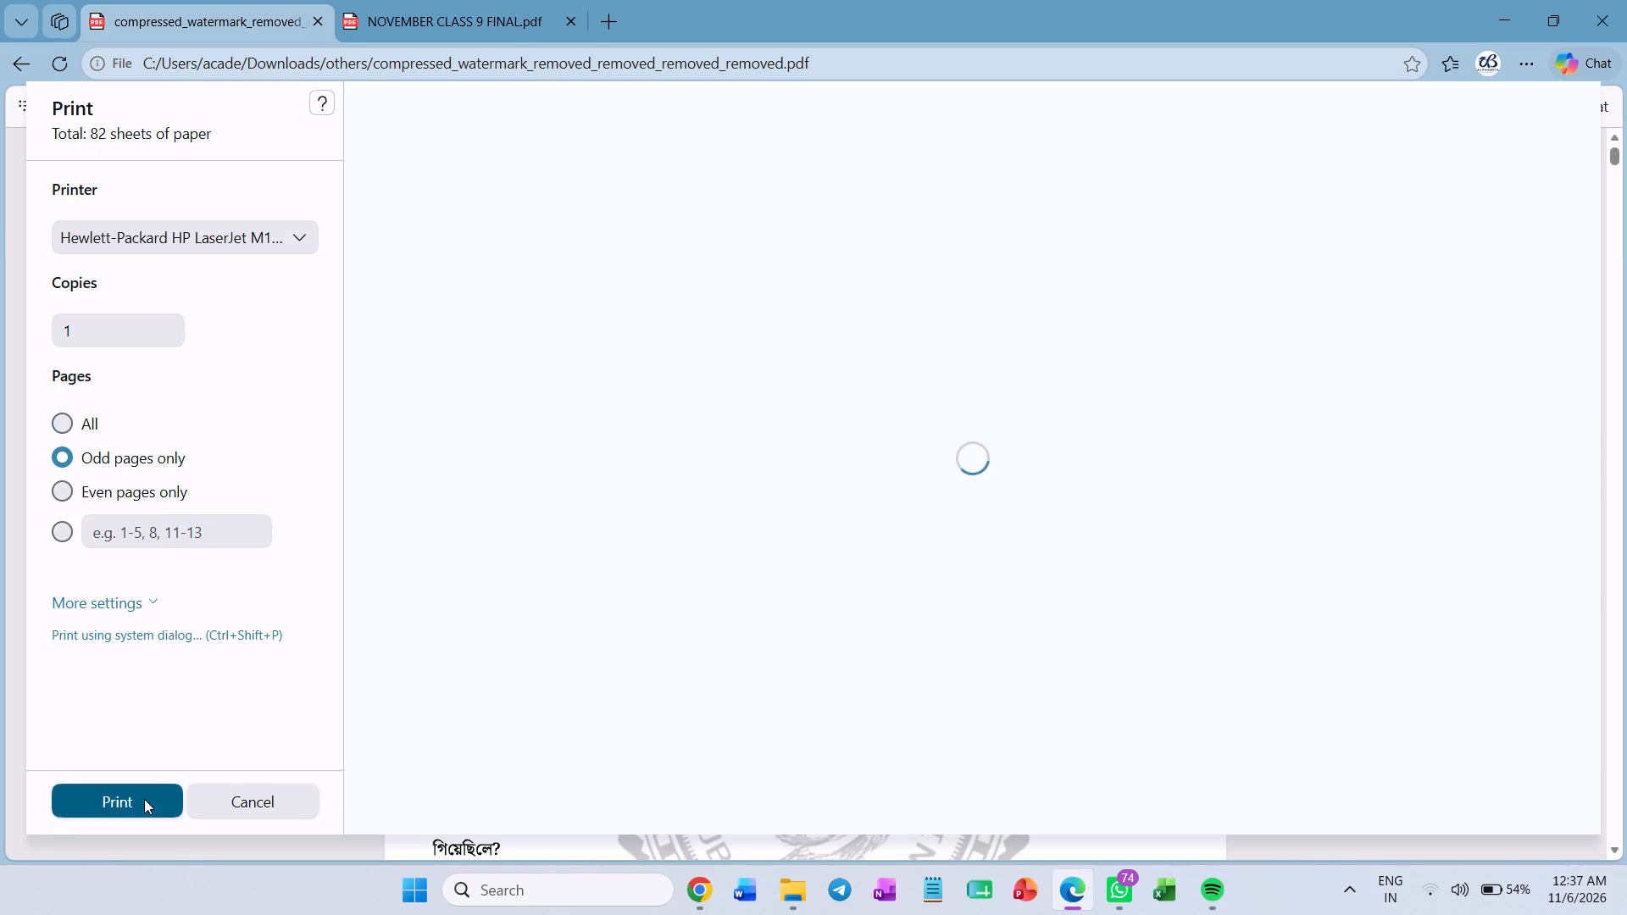